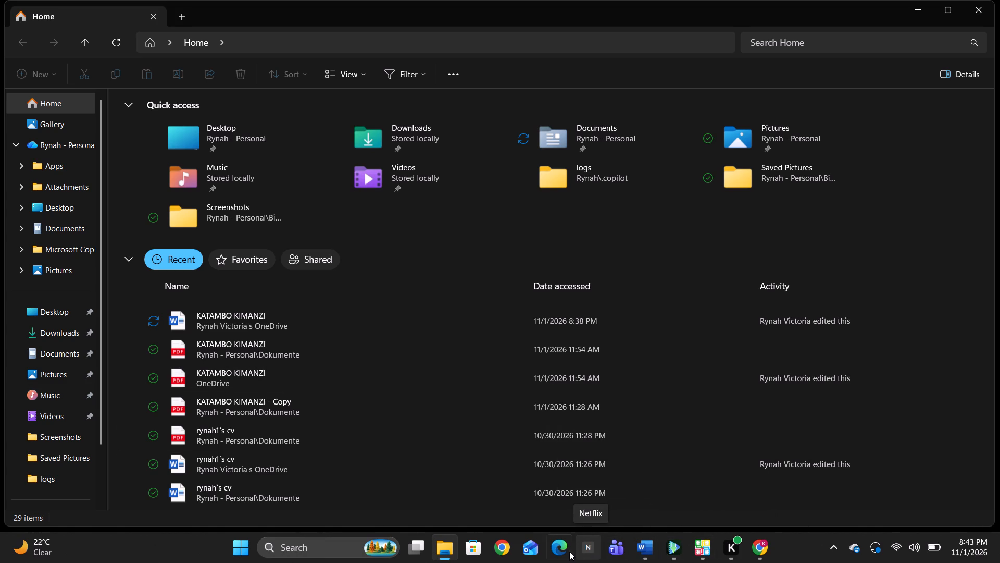
Switch to Google Chrome and open a new browser tab.
click(506, 547)
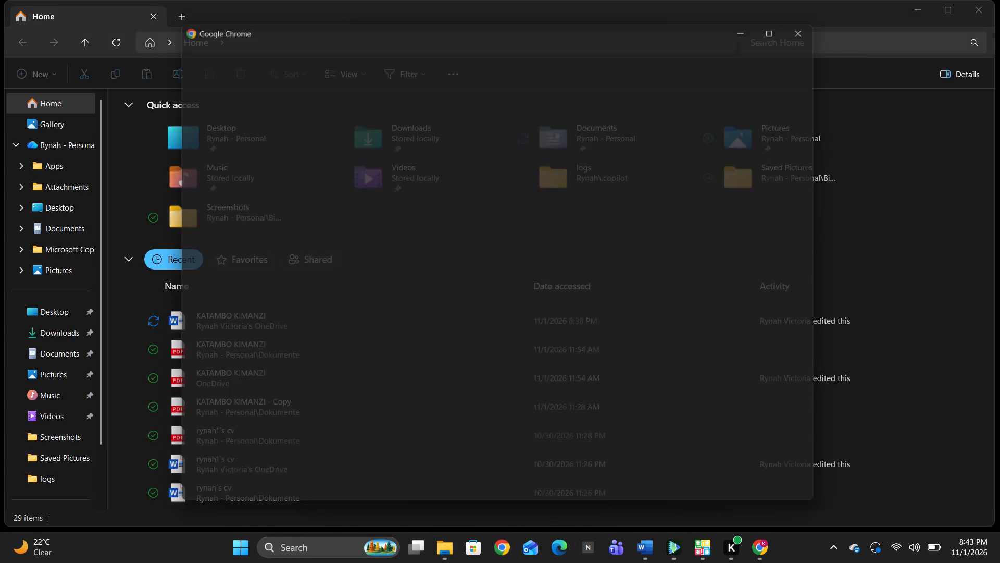
click(744, 548)
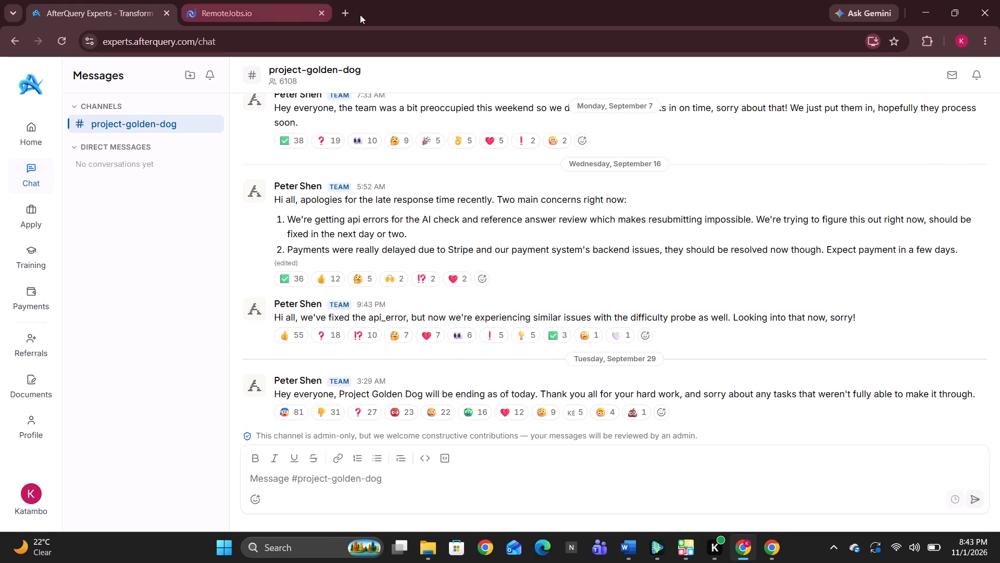
click(345, 9)
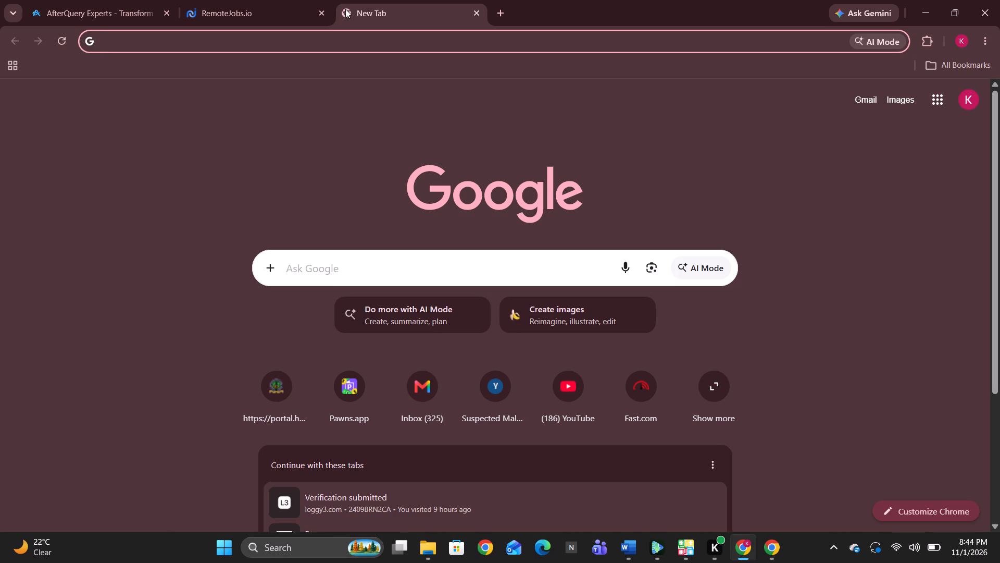
Enter "micro" as the start of a web search in the new tab.
text(mi)
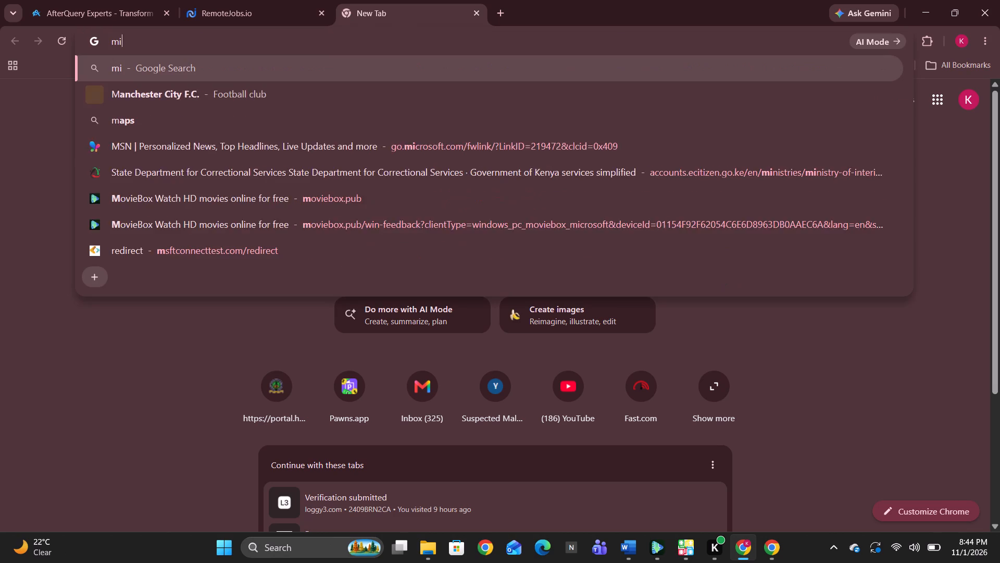
text(ro)
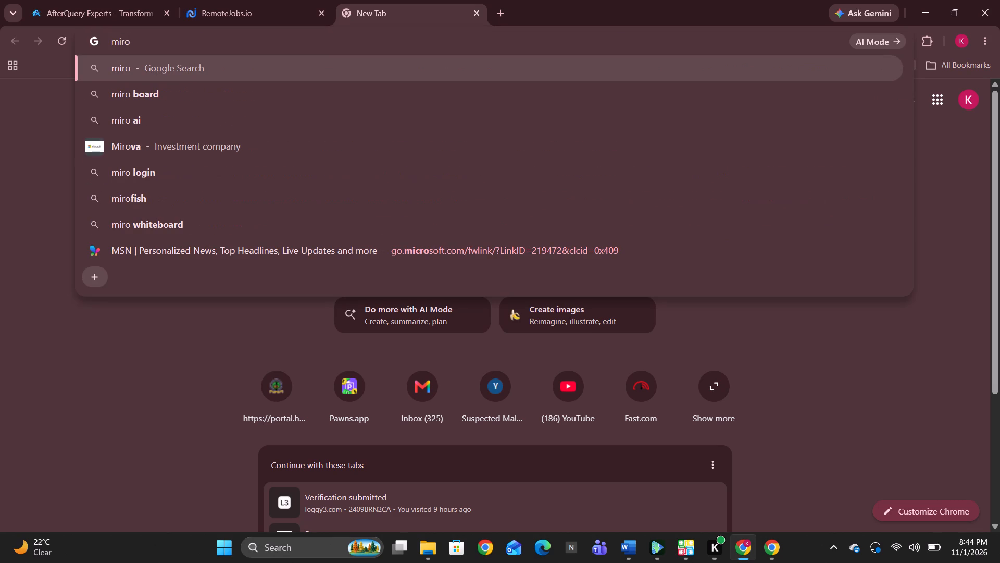
key(BackSpace)
key(BackSpace)
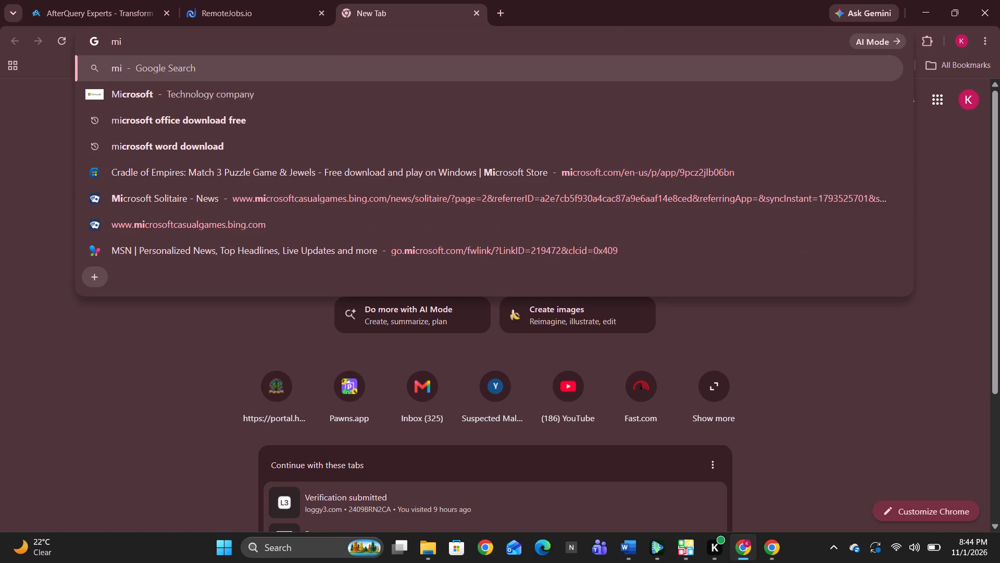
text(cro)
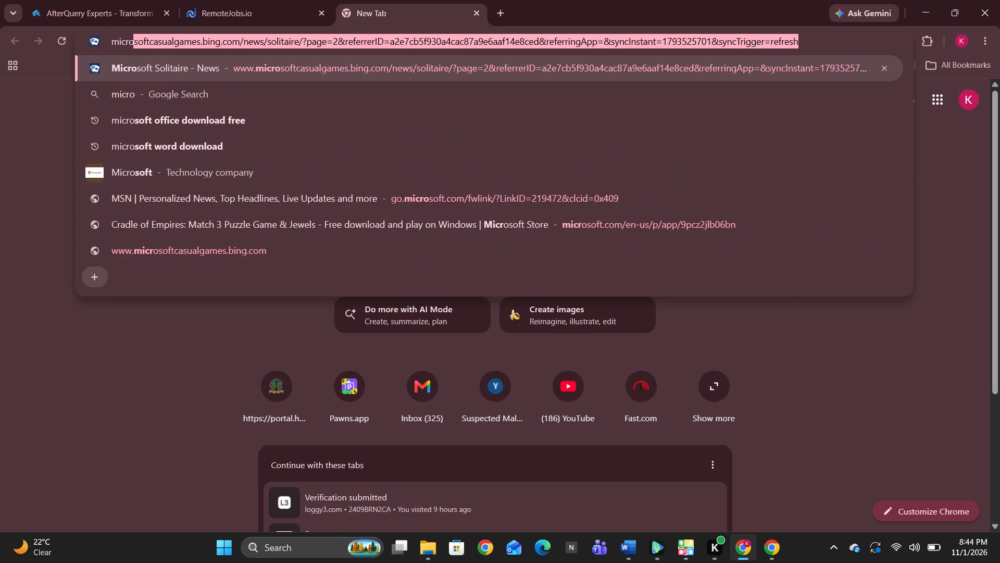
Complete the search query as "micro 1" and run the Google search.
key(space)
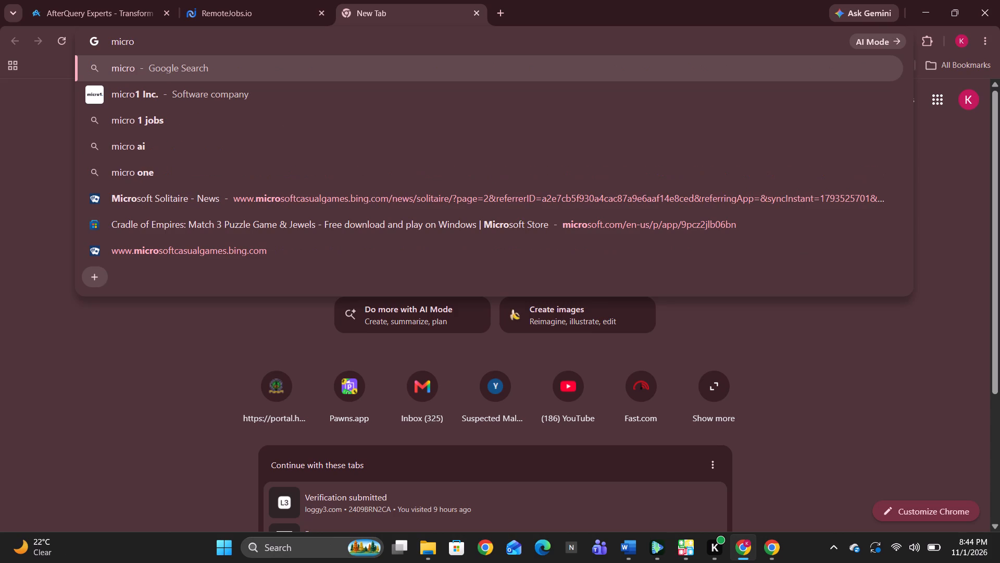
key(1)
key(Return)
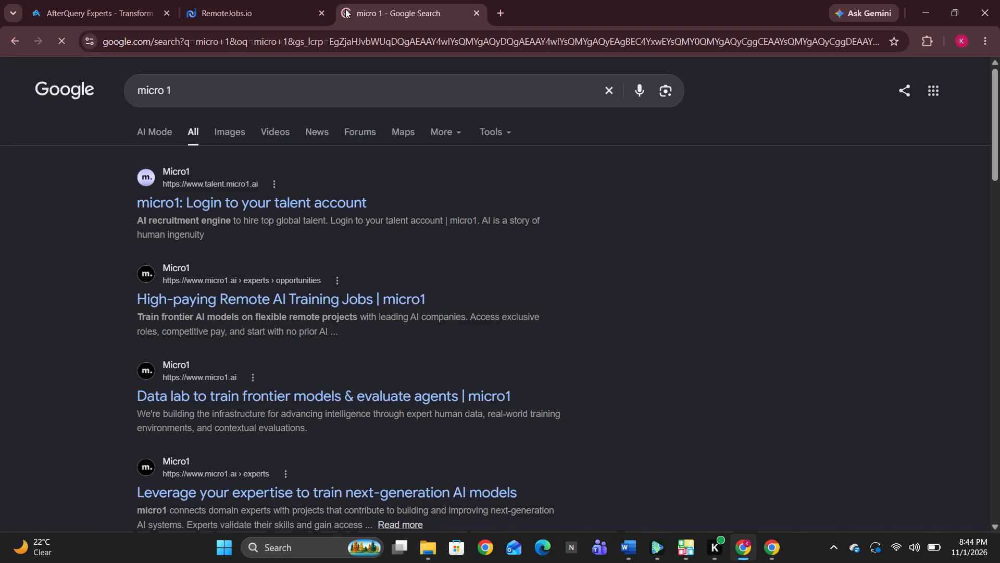
Open the "micro1: Login to your talent account" search result.
click(242, 218)
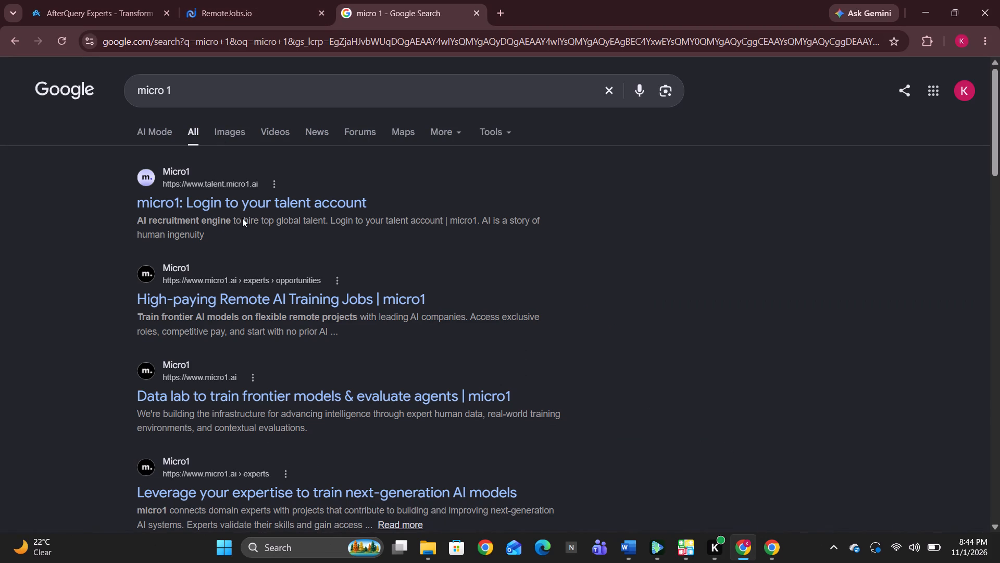
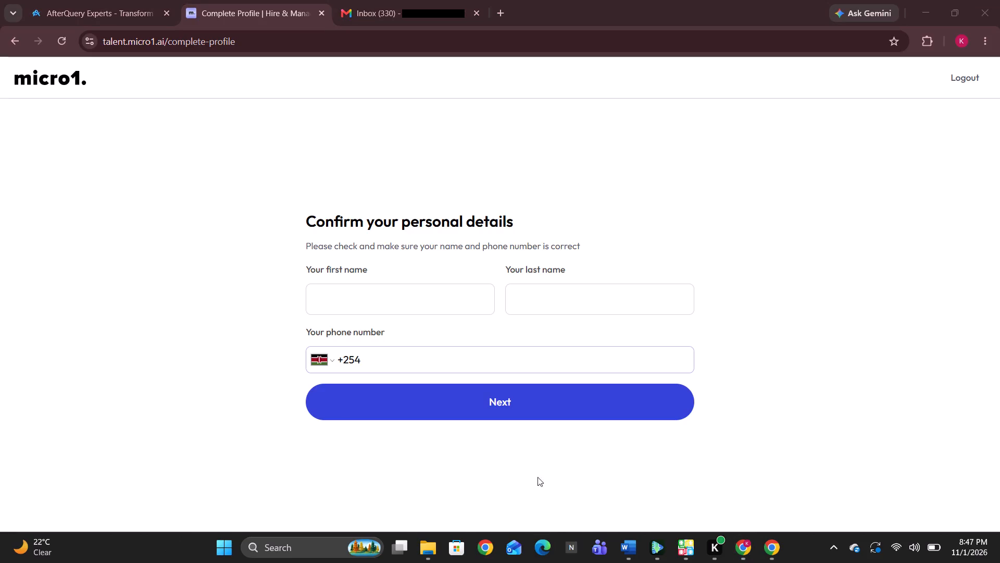
Fill in the first name, last name and phone number from the saved autofill entry and continue to the resume upload.
click(425, 303)
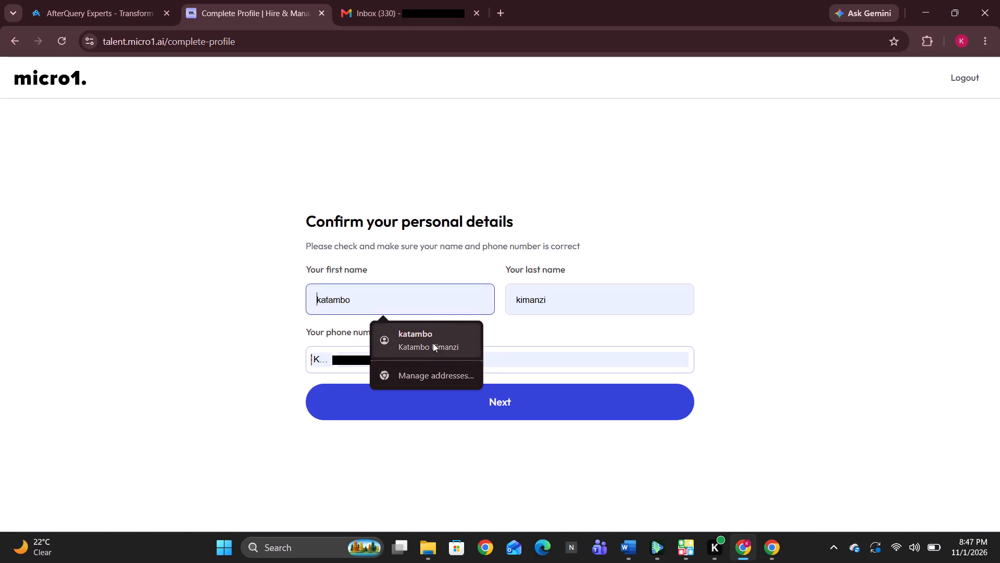
click(433, 343)
click(515, 397)
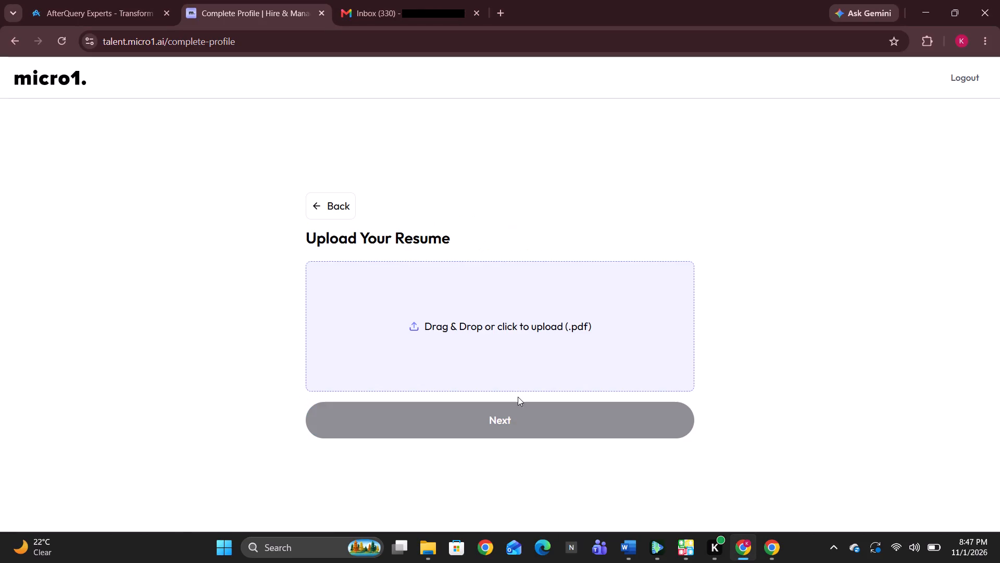
Open the file chooser for the PDF resume upload.
click(445, 328)
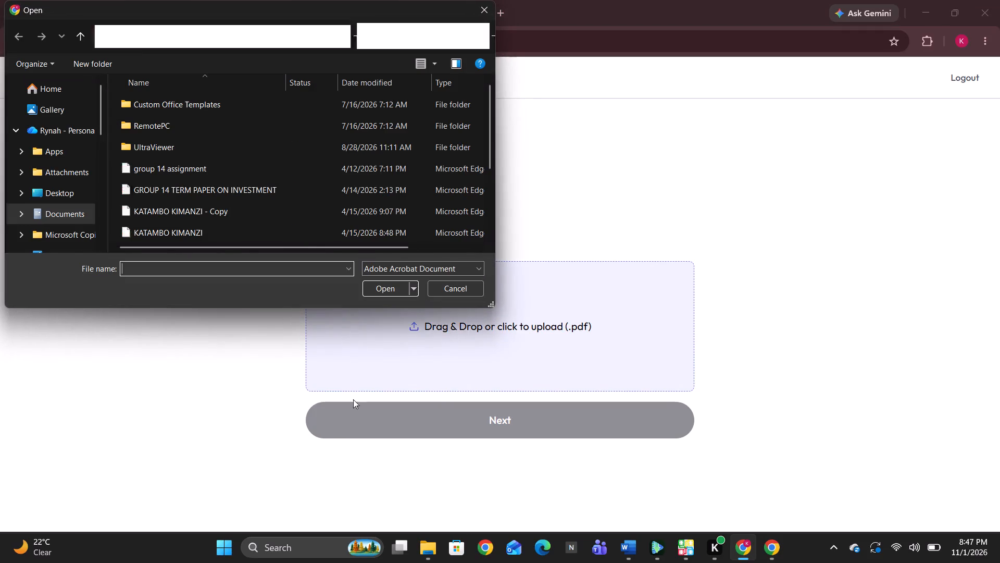
click(626, 559)
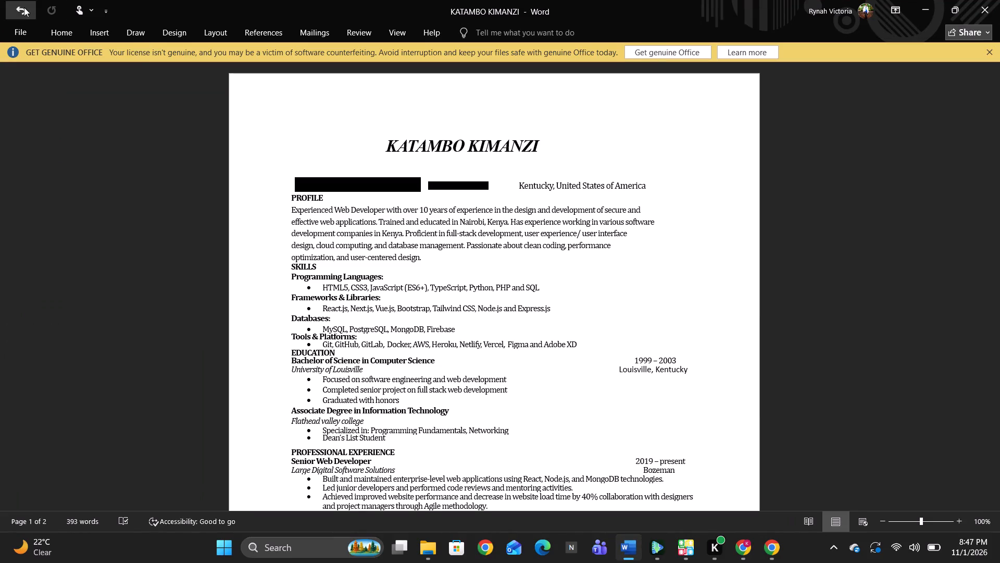
click(12, 33)
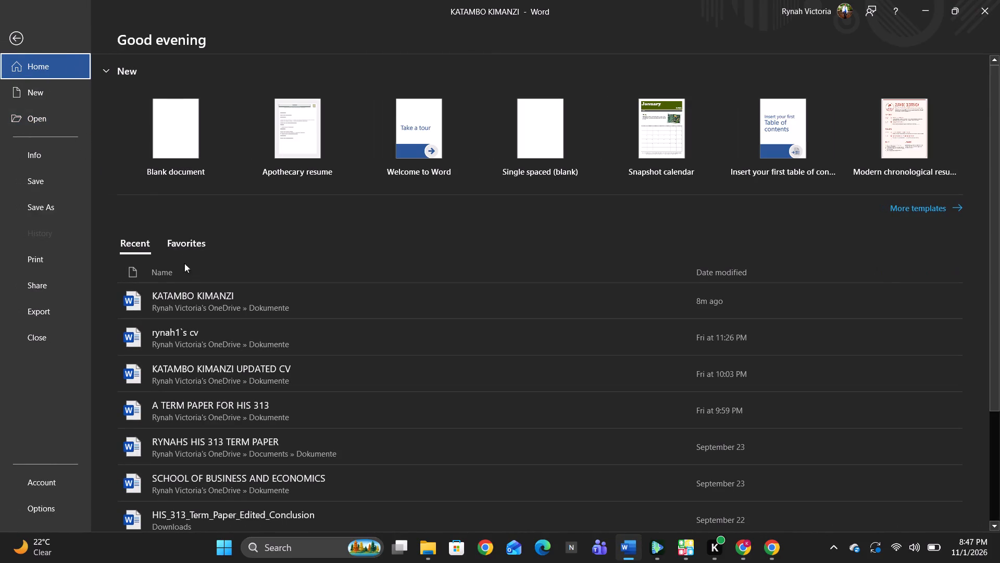
click(209, 334)
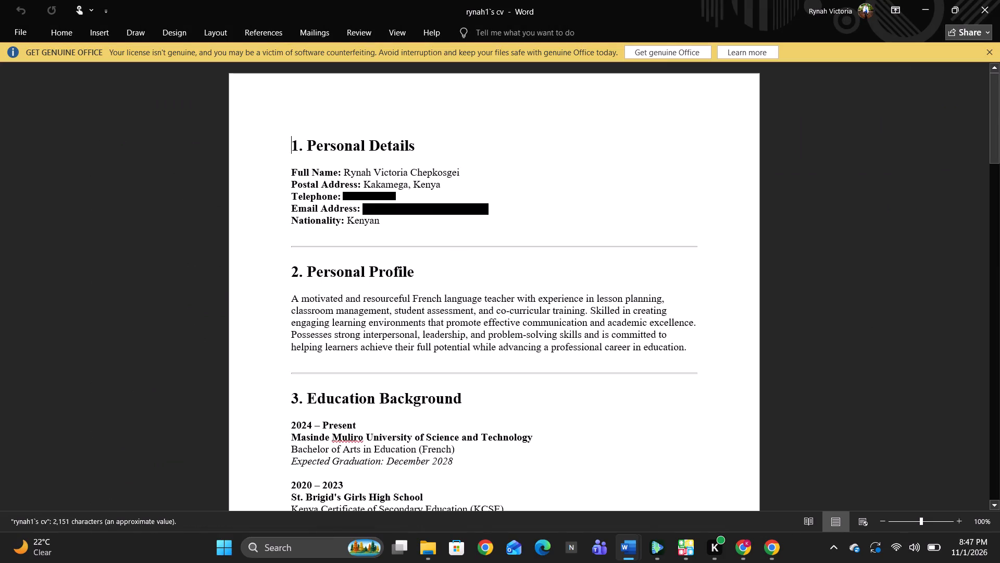
Look through the CV's sections, from Personal Details and Education to Work Experience, Skills and Hobbies.
scroll(408, 399, down, 1)
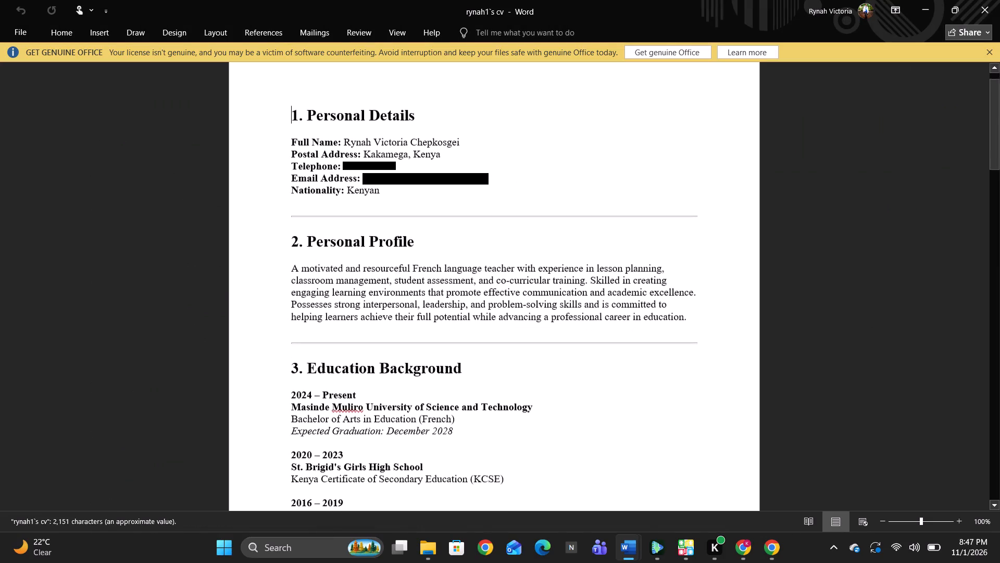
scroll(408, 402, down, 1)
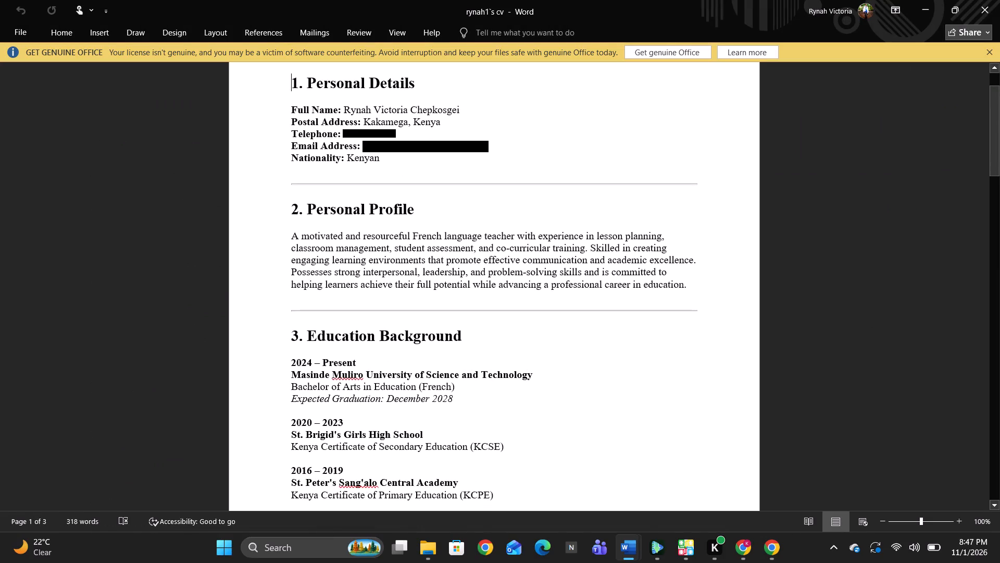
scroll(408, 434, down, 14)
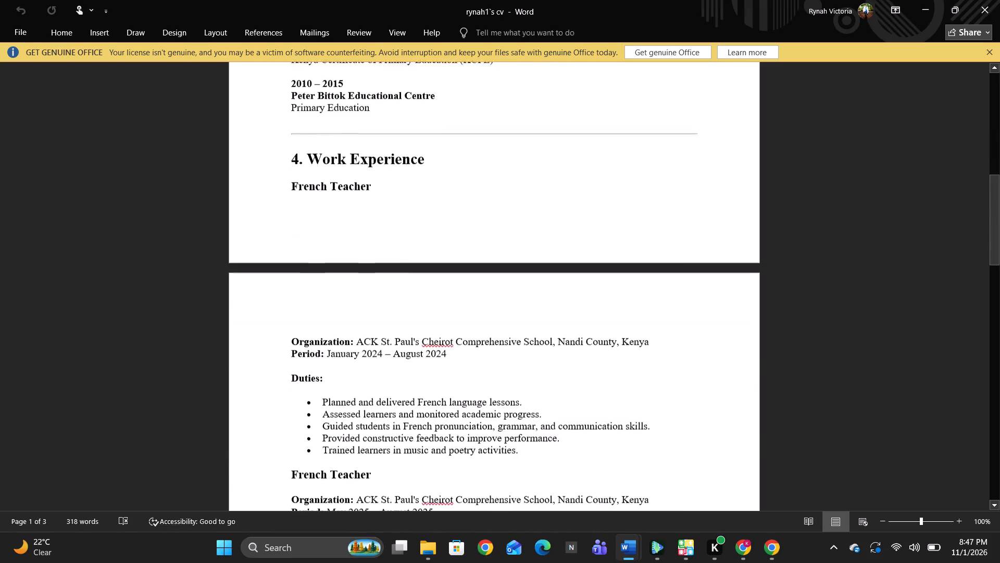
scroll(409, 434, down, 16)
scroll(409, 434, up, 3)
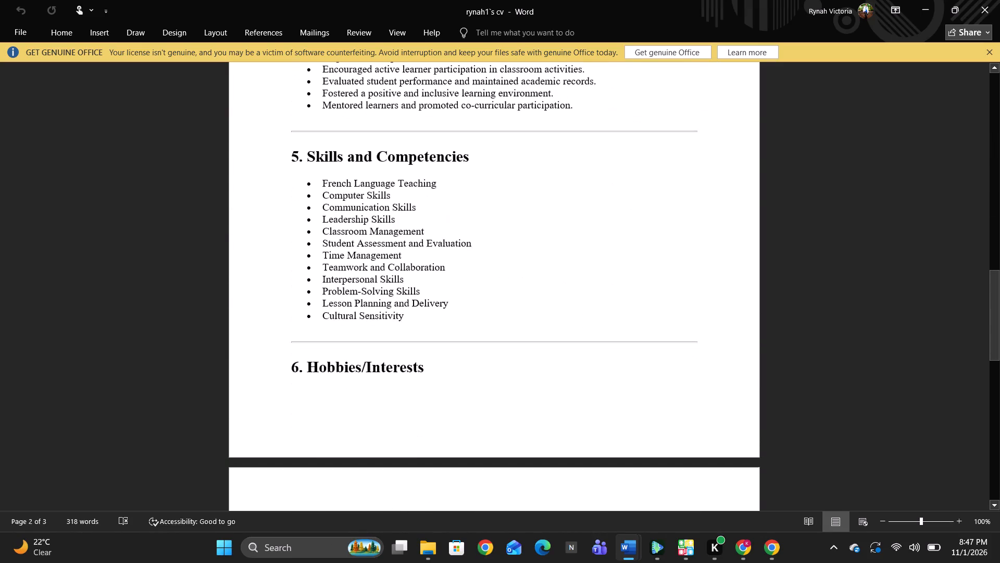
scroll(409, 434, up, 3)
scroll(409, 434, down, 1)
scroll(410, 434, up, 15)
scroll(410, 434, down, 1)
scroll(410, 433, up, 13)
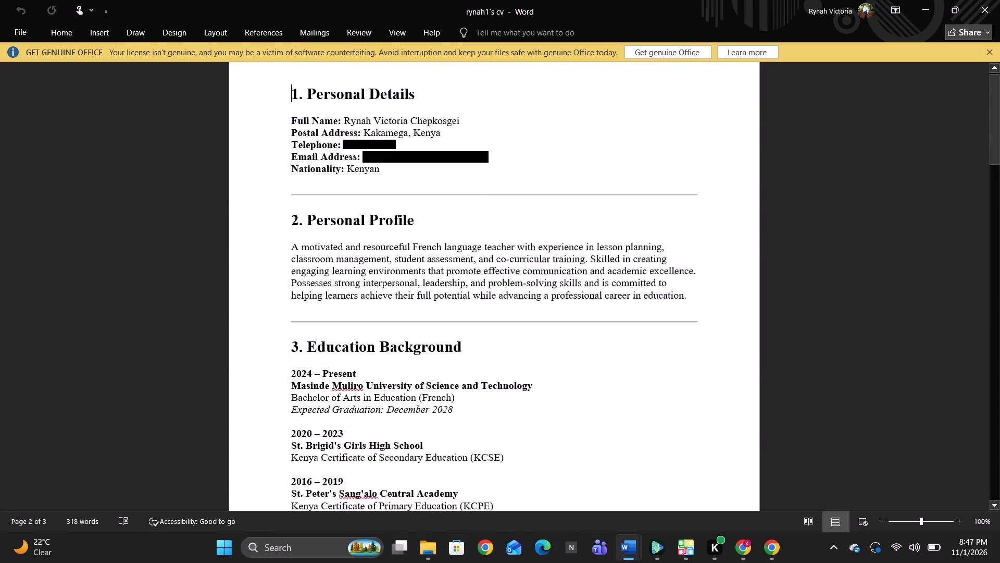
scroll(411, 433, up, 8)
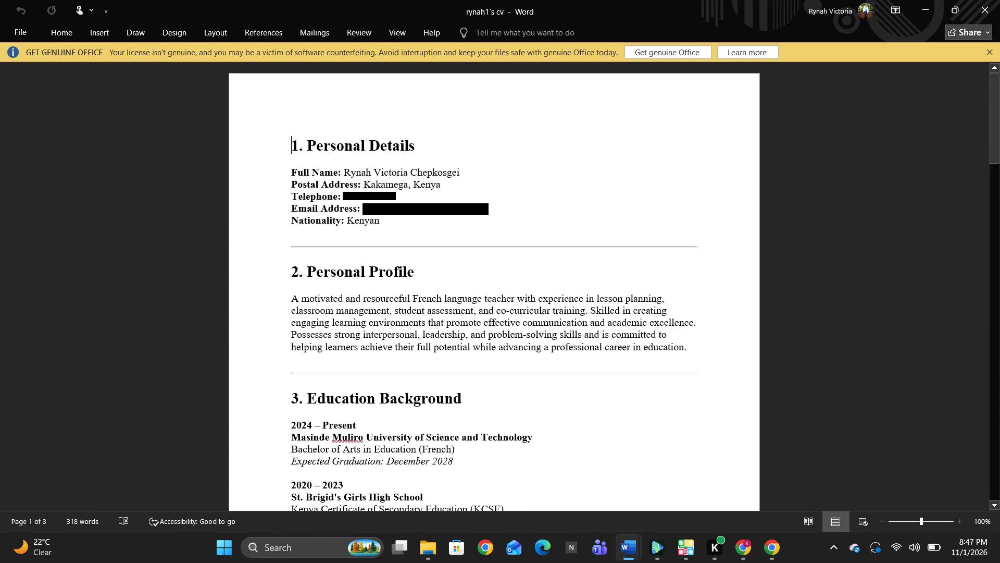
Replace the Full Name entry under Personal Details with the applicant name used in the micro1 profile.
click(466, 173)
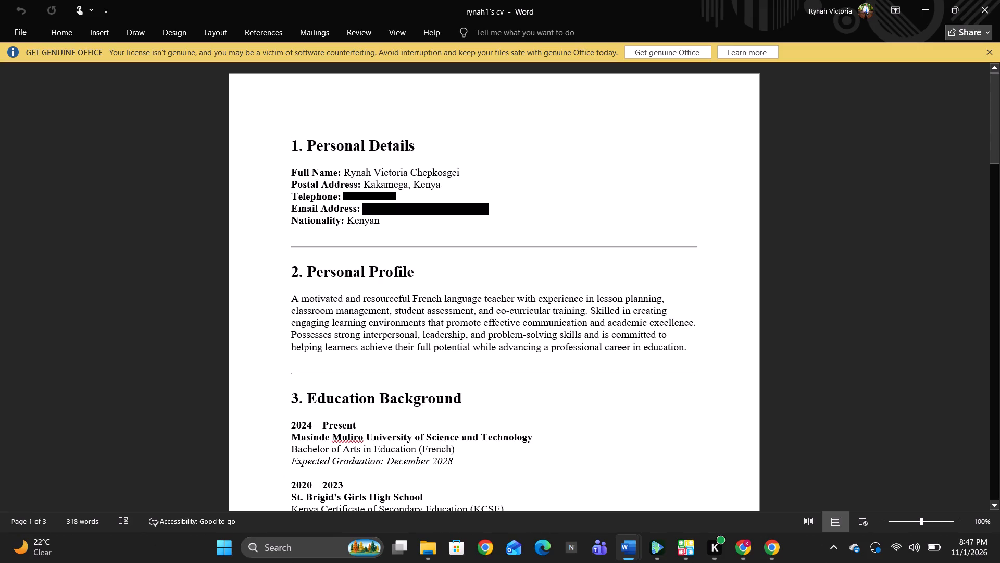
key(BackSpace)
key(BackSpace)
key(BackSpace)
key(BackSpace)
key(BackSpace)
key(BackSpace)
key(BackSpace)
key(BackSpace)
key(BackSpace)
key(BackSpace)
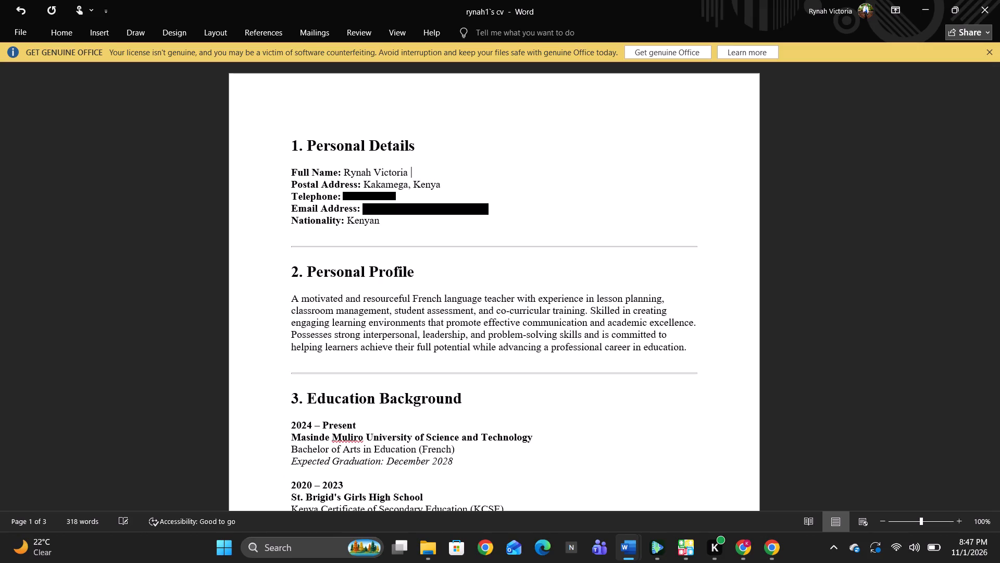
key(BackSpace)
key(BackSpace)
key(BackSpace)
key(BackSpace)
key(BackSpace)
key(BackSpace)
key(BackSpace)
key(BackSpace)
key(BackSpace)
key(BackSpace)
key(BackSpace)
key(BackSpace)
key(BackSpace)
key(BackSpace)
key(BackSpace)
key(BackSpace)
key(space)
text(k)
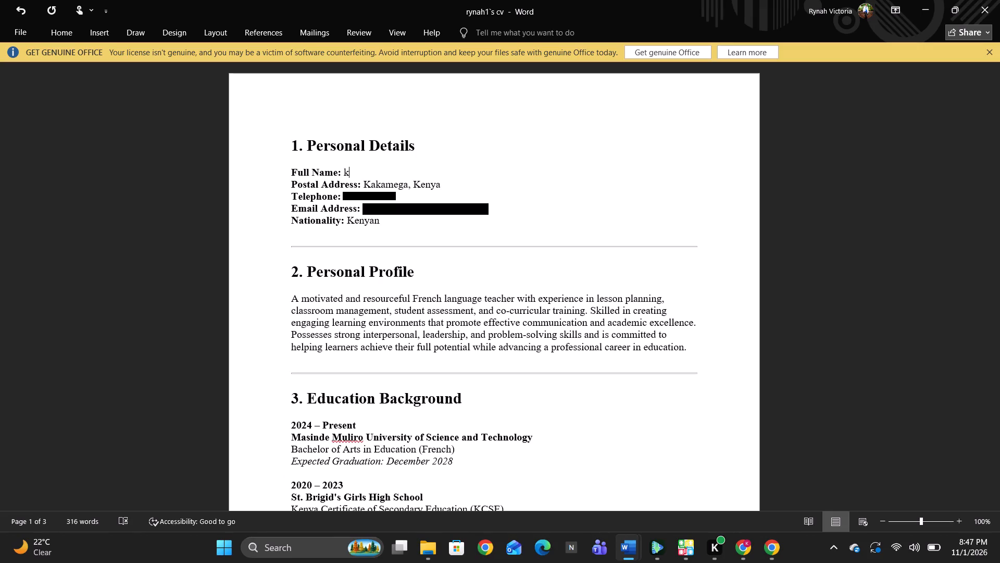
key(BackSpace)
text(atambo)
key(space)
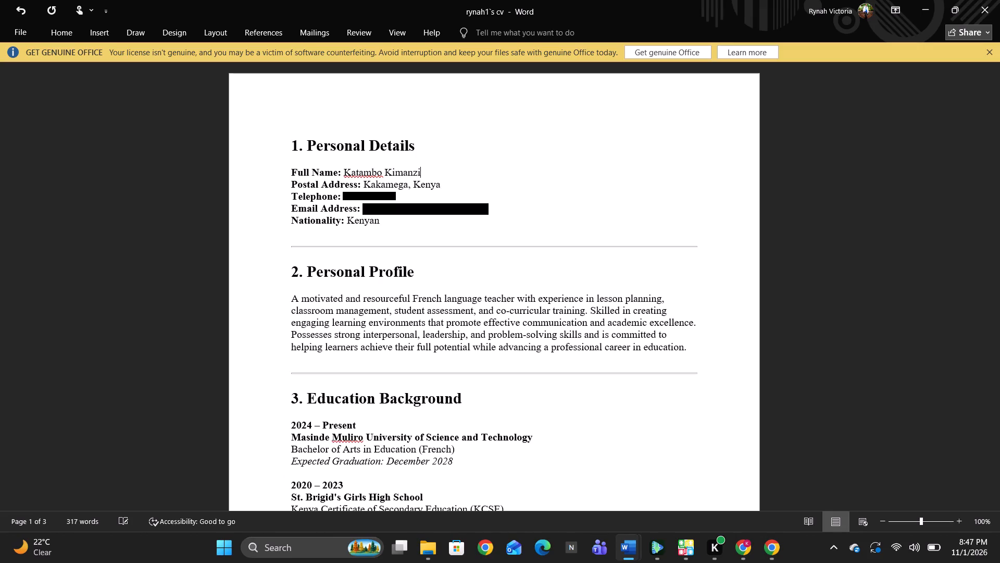
Place the text cursor at the end of the Telephone entry under Personal Details.
click(406, 195)
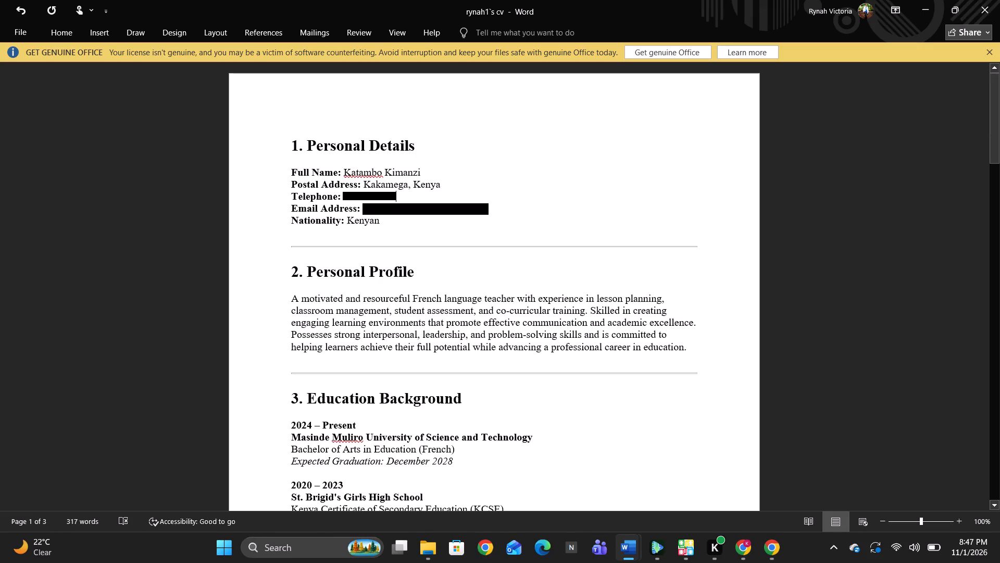
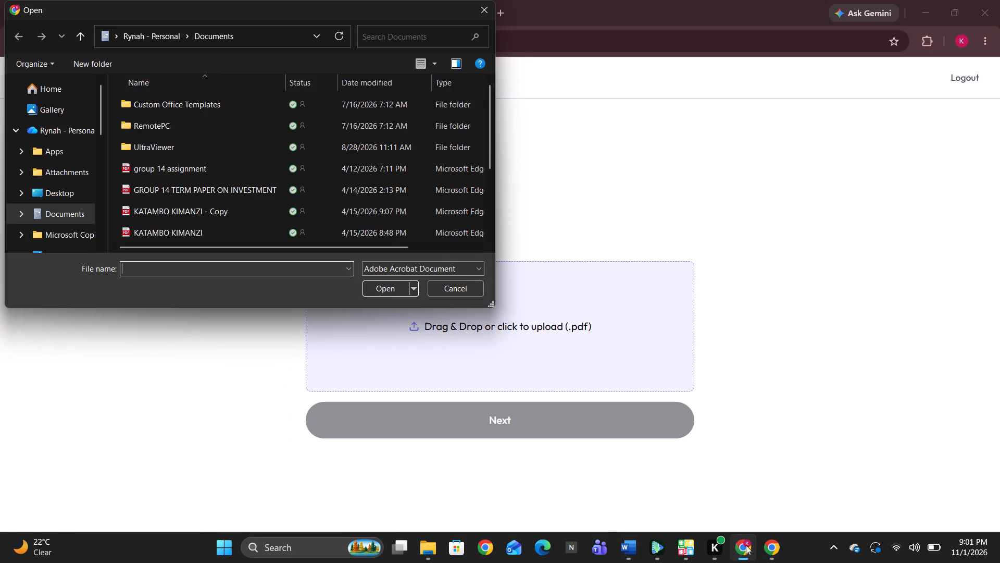
Dismiss the resume file chooser without selecting a PDF.
click(484, 2)
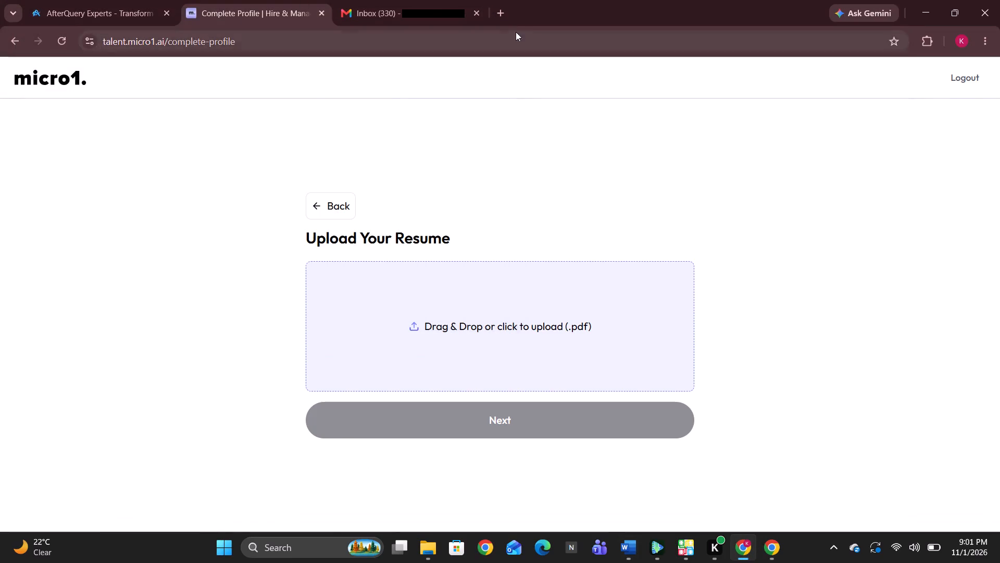
Open a new browser tab and bring up the recent search suggestions in the Google search box.
click(500, 11)
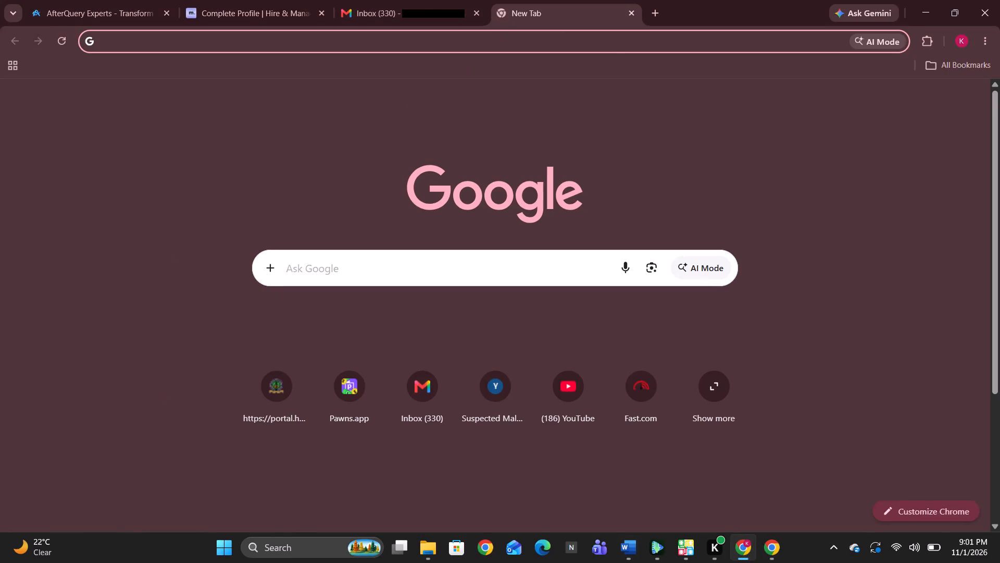
click(389, 257)
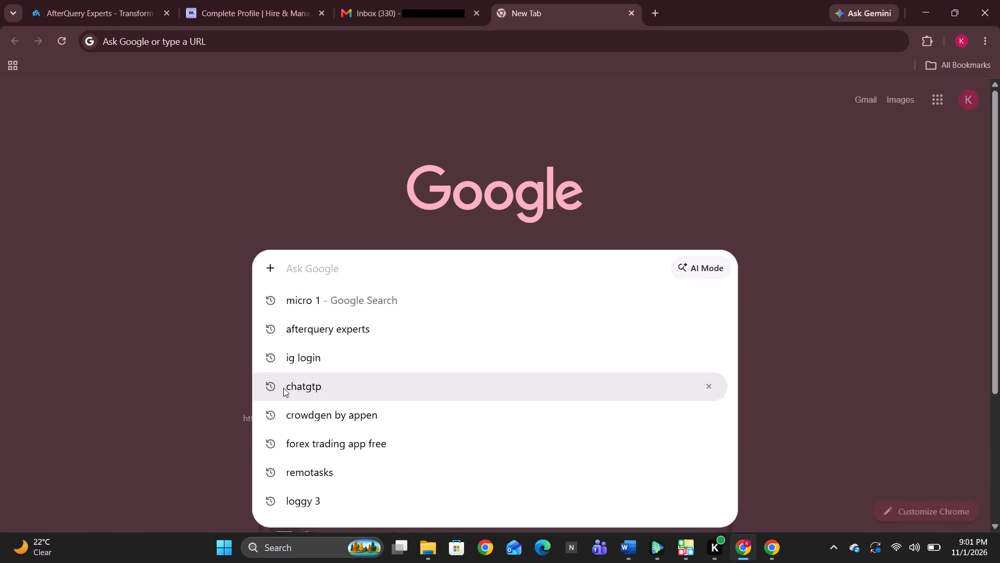
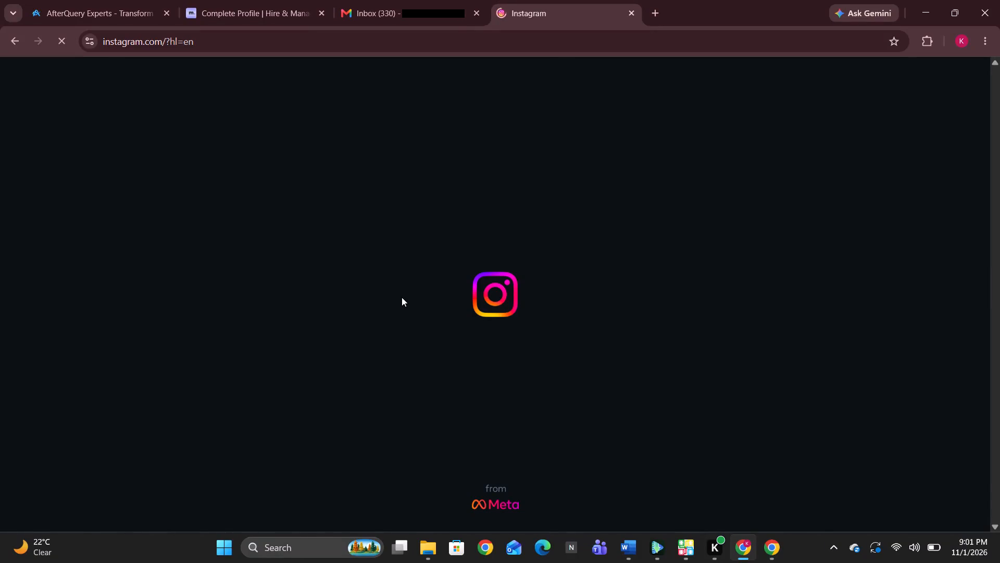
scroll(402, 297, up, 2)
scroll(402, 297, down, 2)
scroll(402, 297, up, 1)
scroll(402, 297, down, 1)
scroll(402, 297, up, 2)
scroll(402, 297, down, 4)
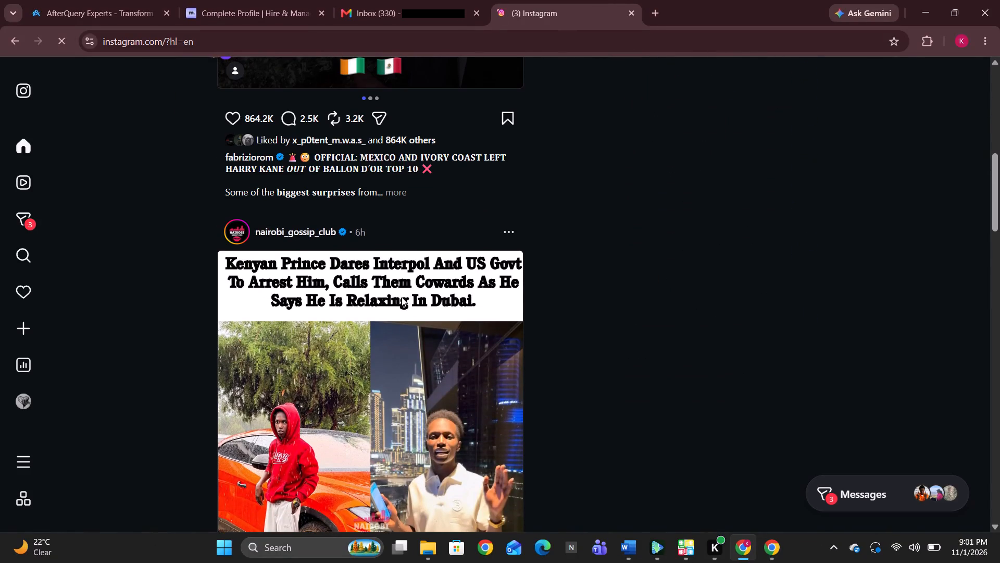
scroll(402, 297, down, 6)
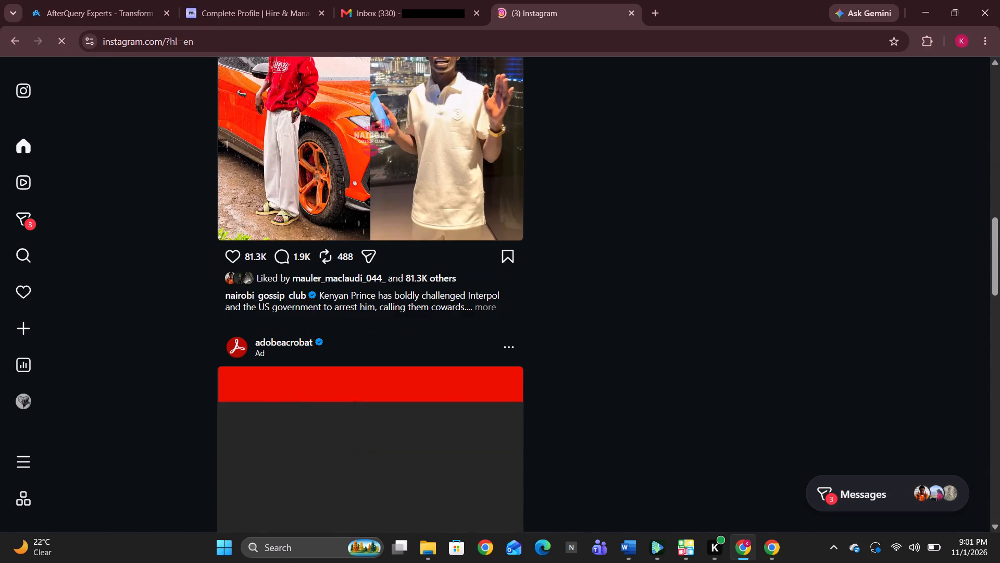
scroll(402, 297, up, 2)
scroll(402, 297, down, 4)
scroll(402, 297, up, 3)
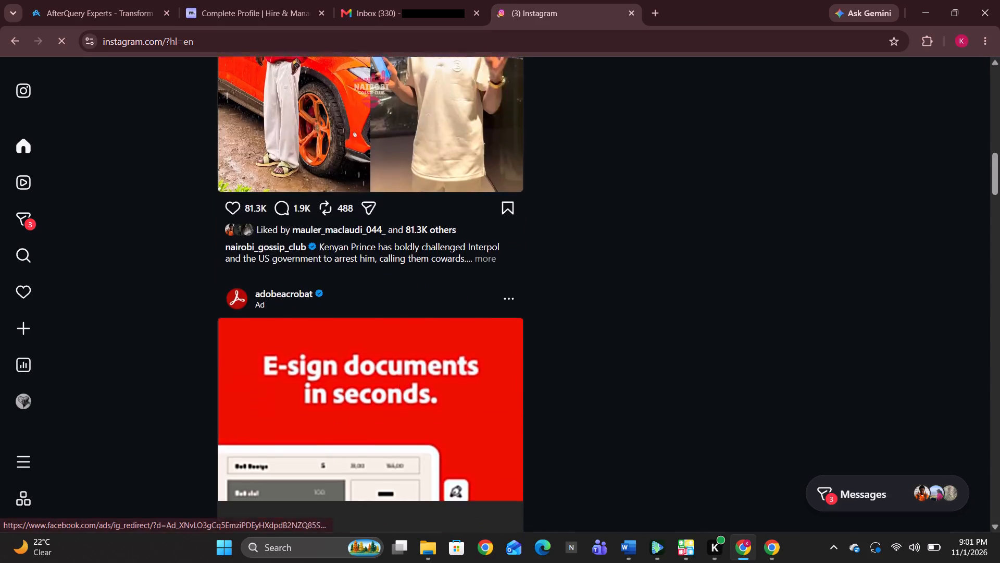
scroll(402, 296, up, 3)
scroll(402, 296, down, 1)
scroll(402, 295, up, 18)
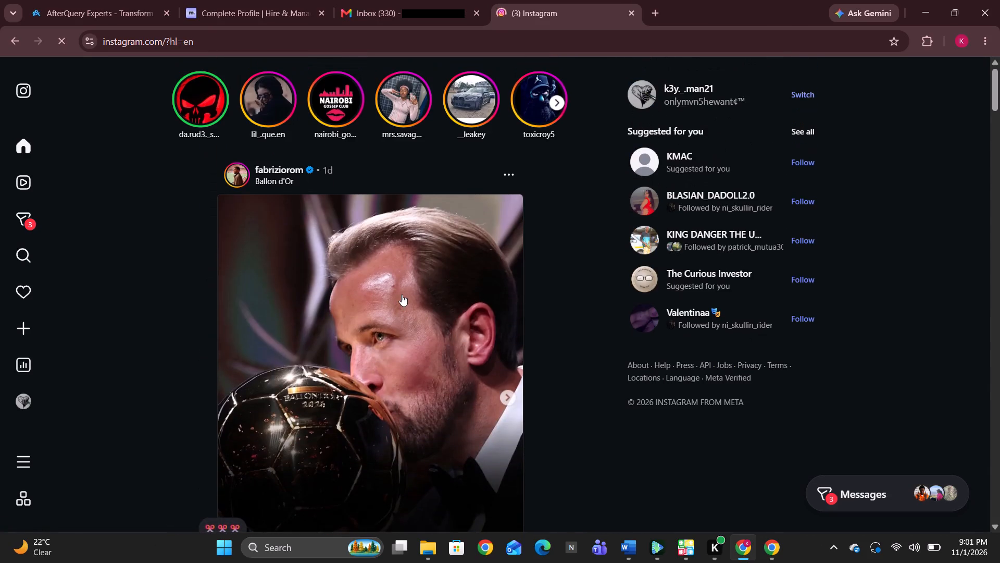
Open the pinned conversation in the Instagram messages.
click(864, 496)
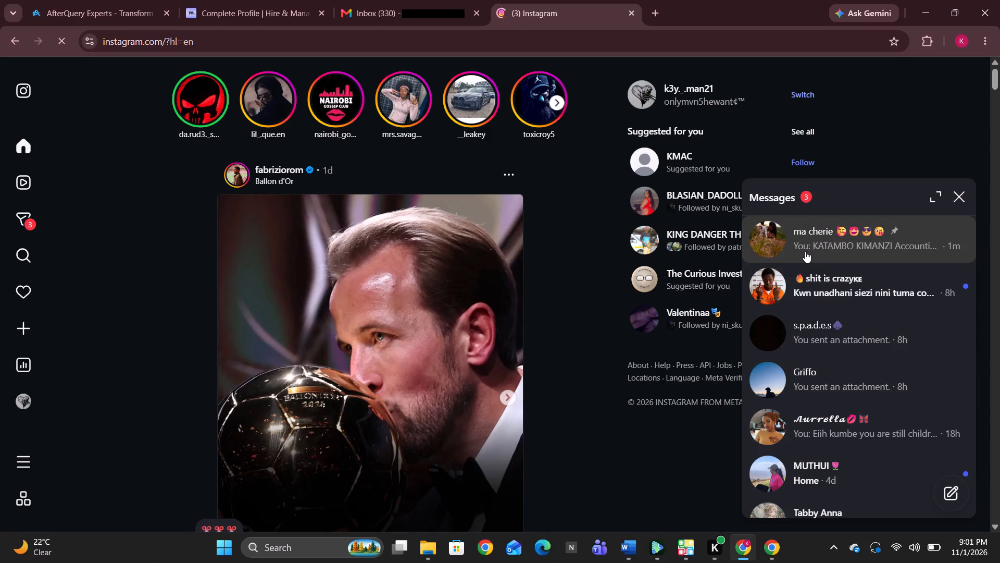
click(805, 249)
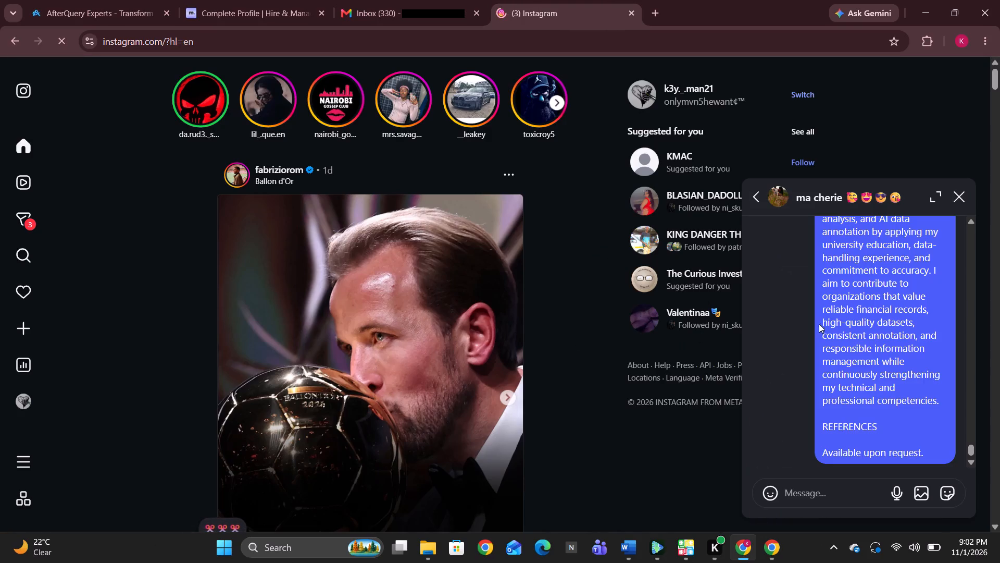
Look through the long CV text message in the conversation, back up to its opening name and contact lines.
scroll(825, 317, up, 18)
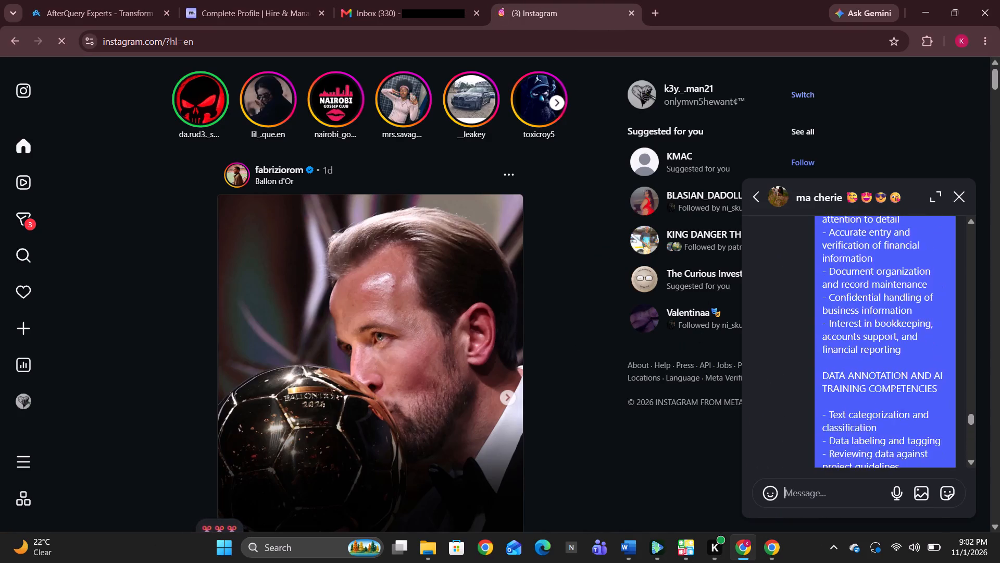
scroll(827, 318, up, 20)
scroll(827, 318, up, 1)
scroll(828, 317, down, 1)
scroll(828, 317, up, 13)
scroll(829, 317, down, 1)
scroll(829, 317, up, 14)
scroll(829, 316, down, 1)
scroll(829, 316, up, 1)
scroll(829, 316, down, 1)
scroll(829, 316, up, 5)
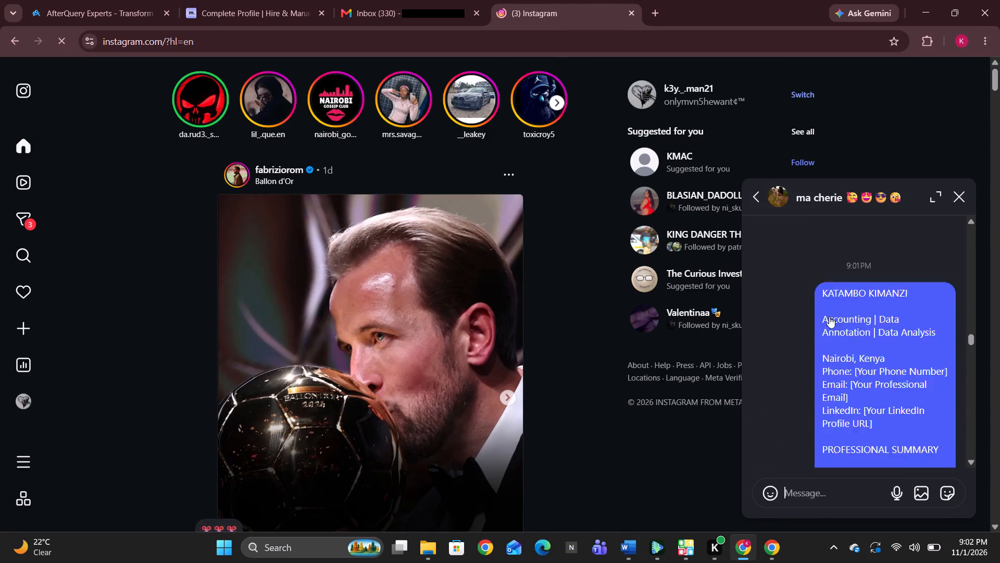
scroll(829, 316, up, 6)
scroll(829, 316, down, 14)
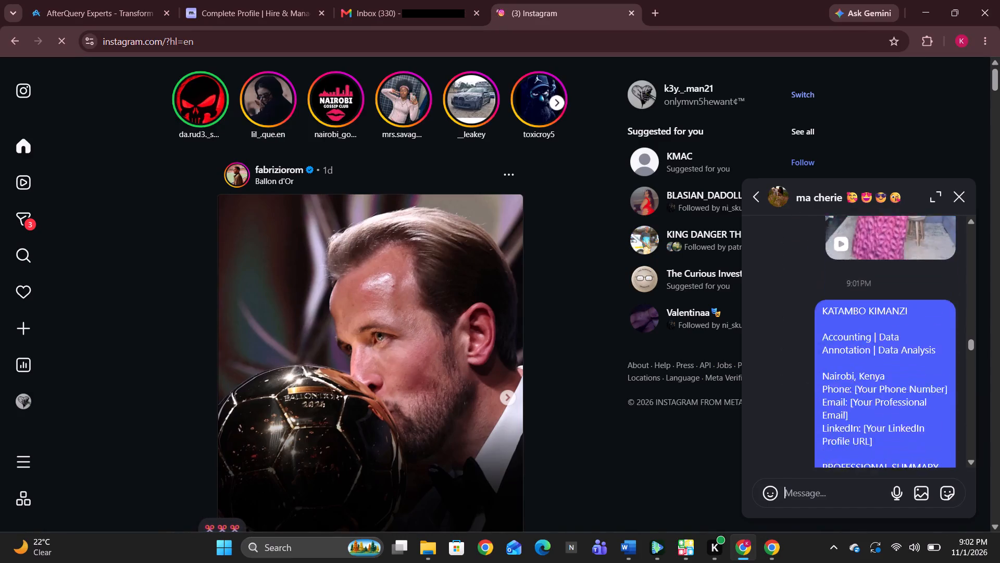
scroll(819, 315, up, 3)
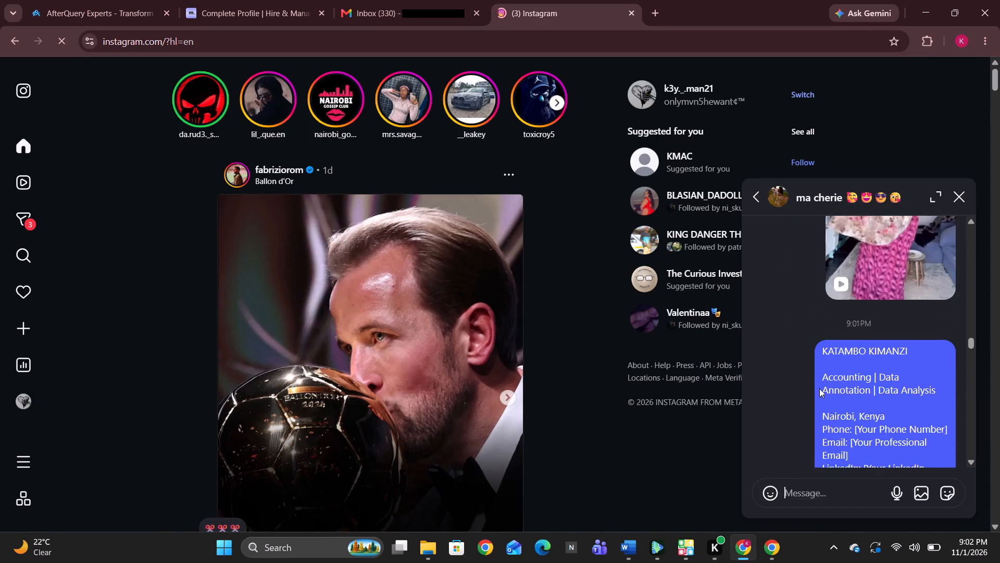
Copy the whole CV text from the chat message, from the name heading down to "Available upon request.".
drag(820, 351, 865, 399)
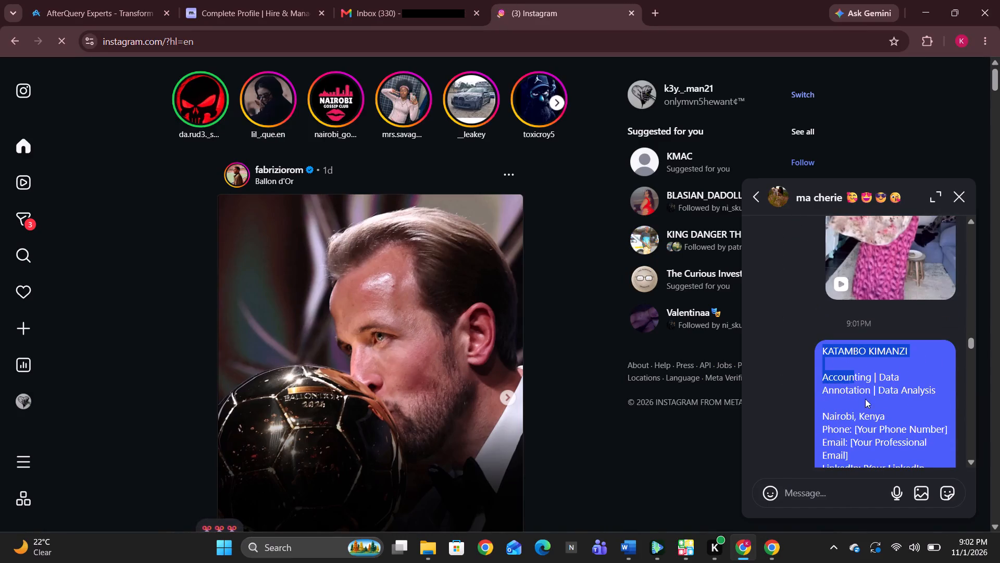
drag(865, 399, 901, 461)
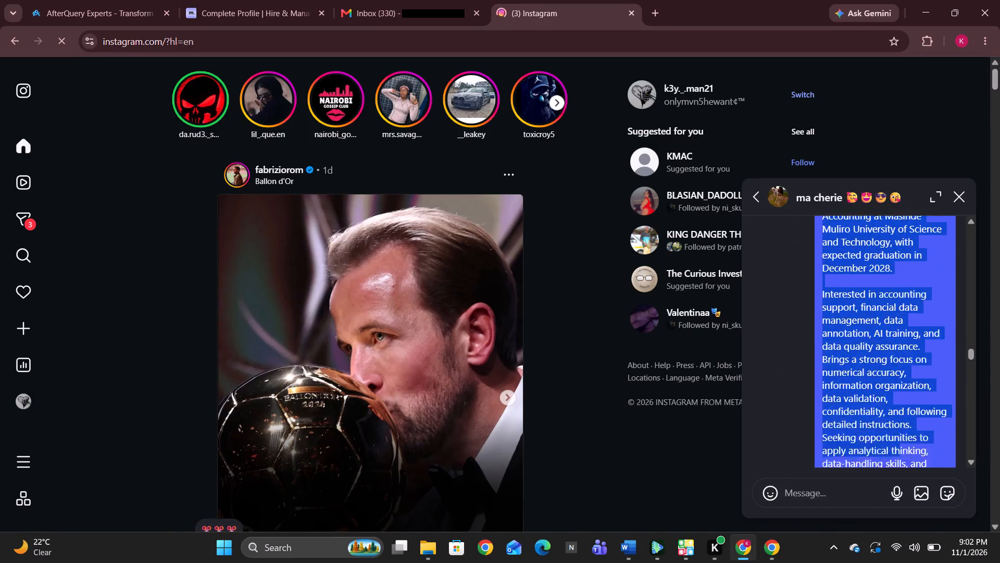
drag(901, 461, 902, 463)
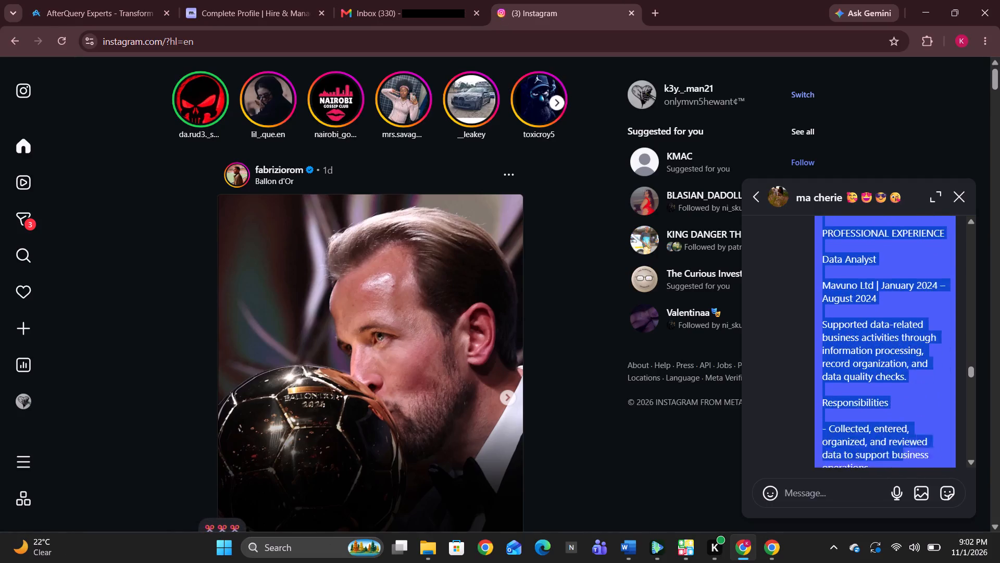
drag(902, 463, 902, 464)
scroll(902, 463, down, 17)
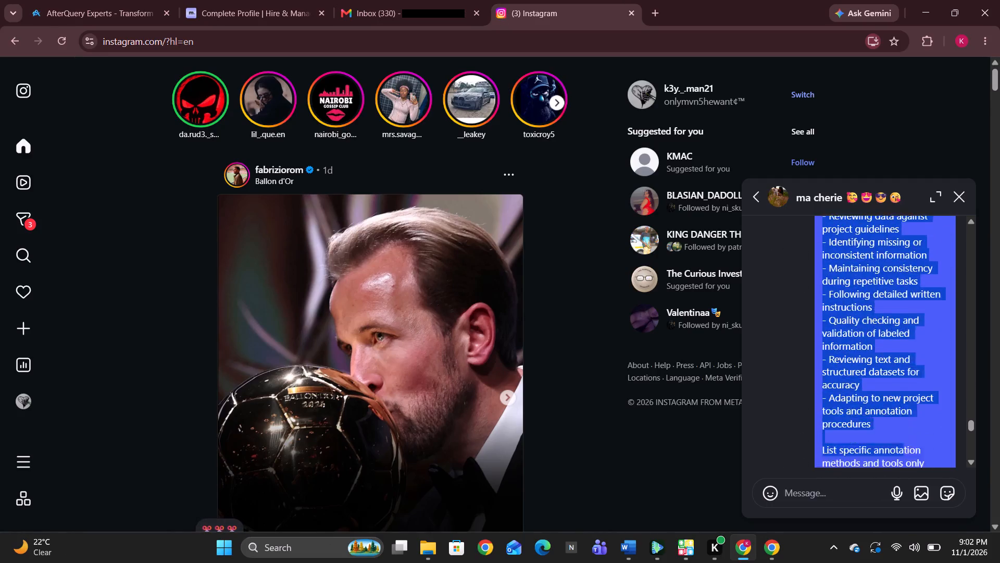
drag(902, 464, 902, 464)
scroll(902, 464, down, 4)
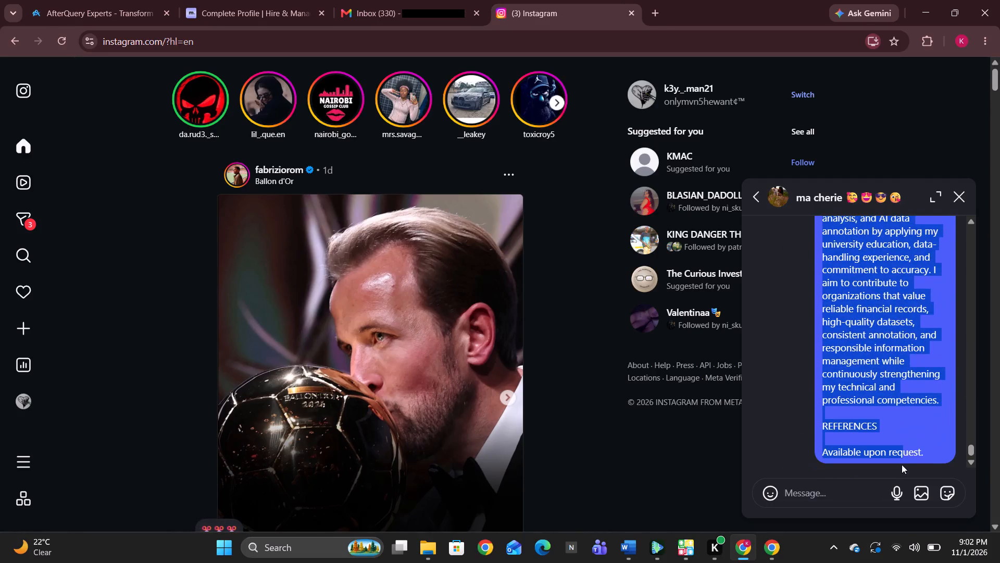
drag(902, 464, 928, 464)
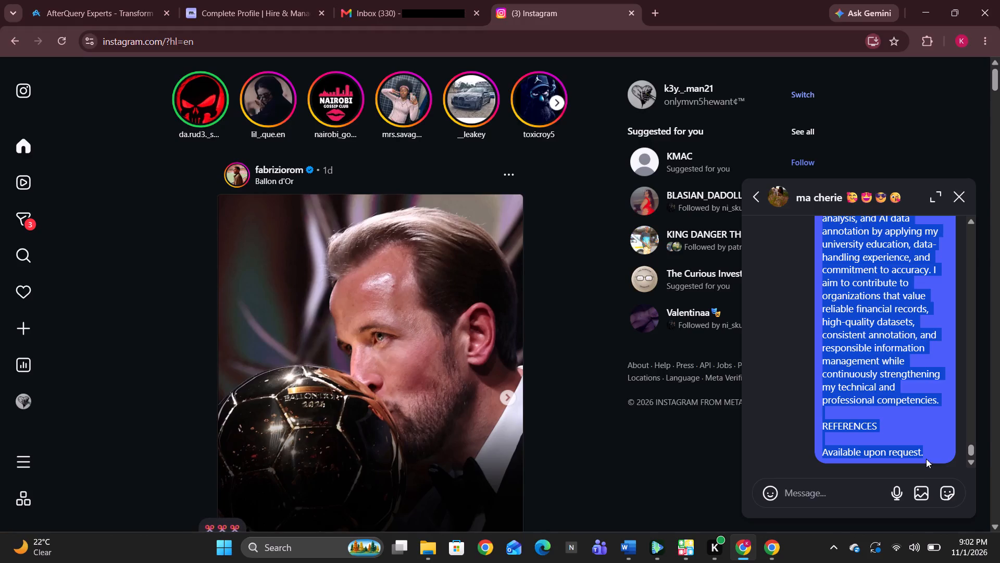
right_click(915, 452)
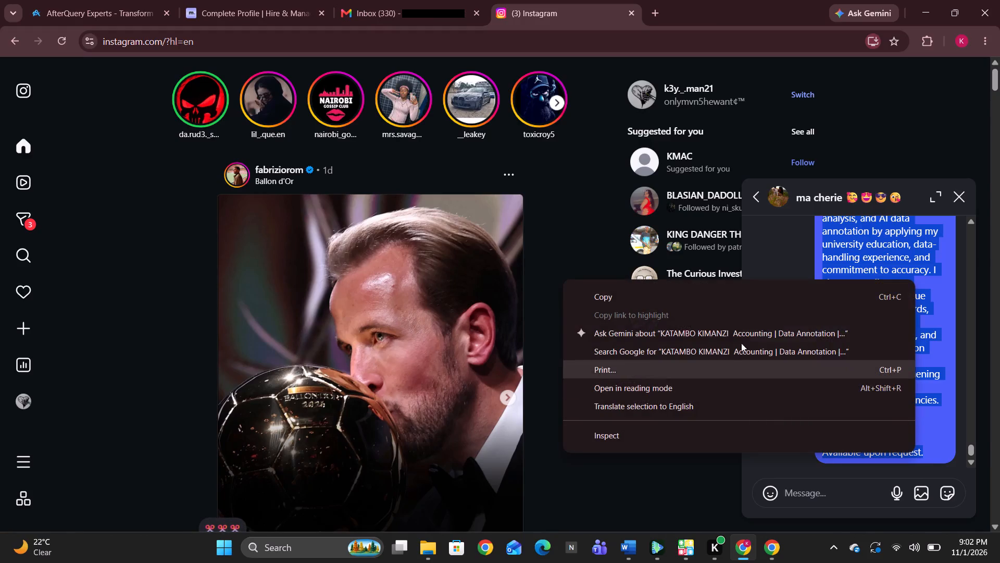
click(661, 294)
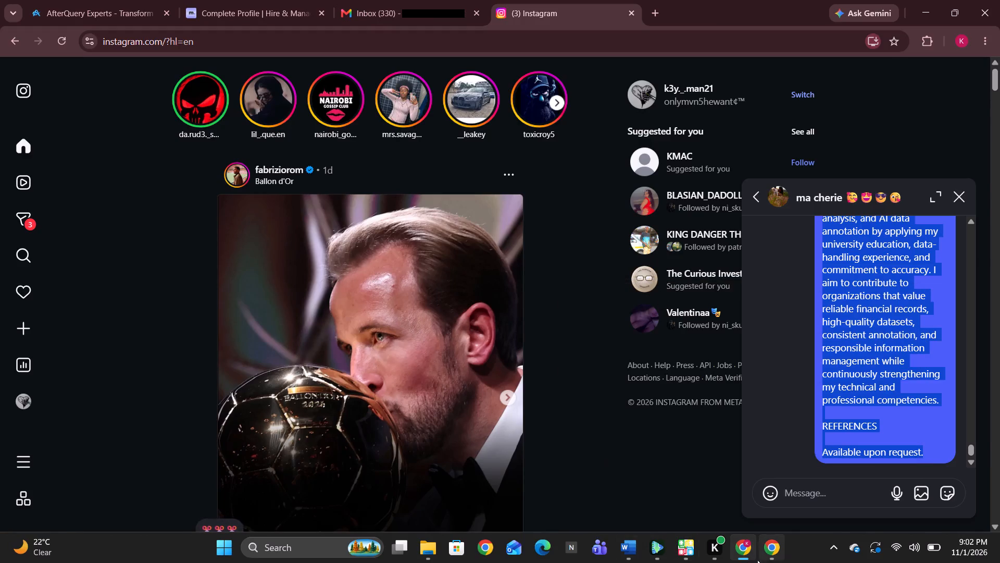
Switch to Word, close the French teacher CV and bring up the other open document, the web developer CV.
click(628, 554)
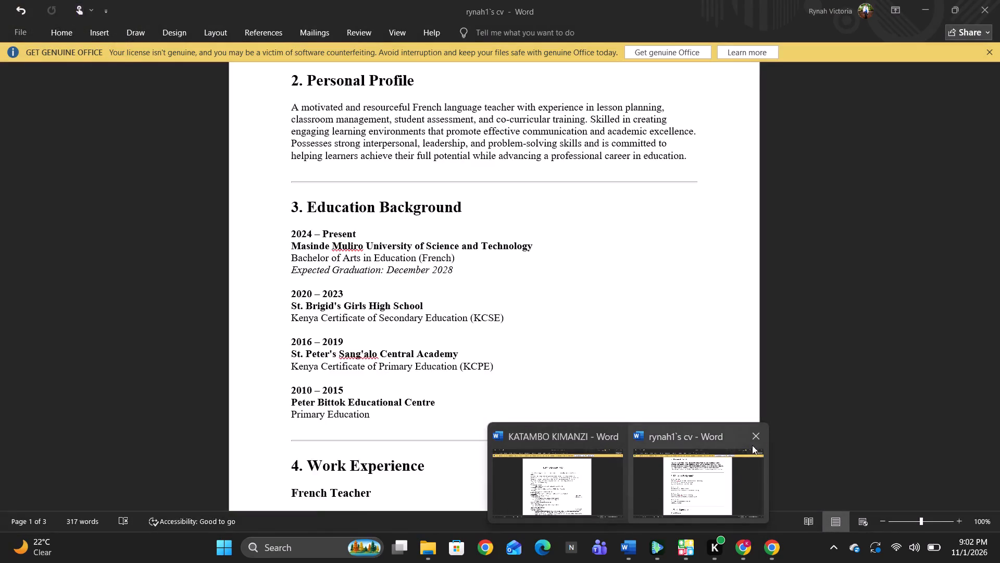
click(754, 436)
click(615, 443)
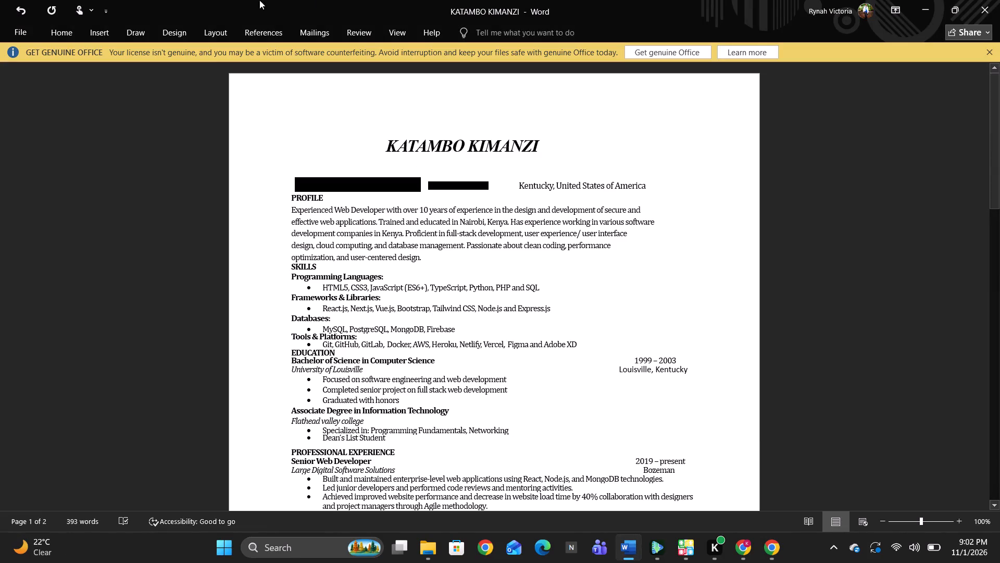
Create a new blank document.
click(21, 30)
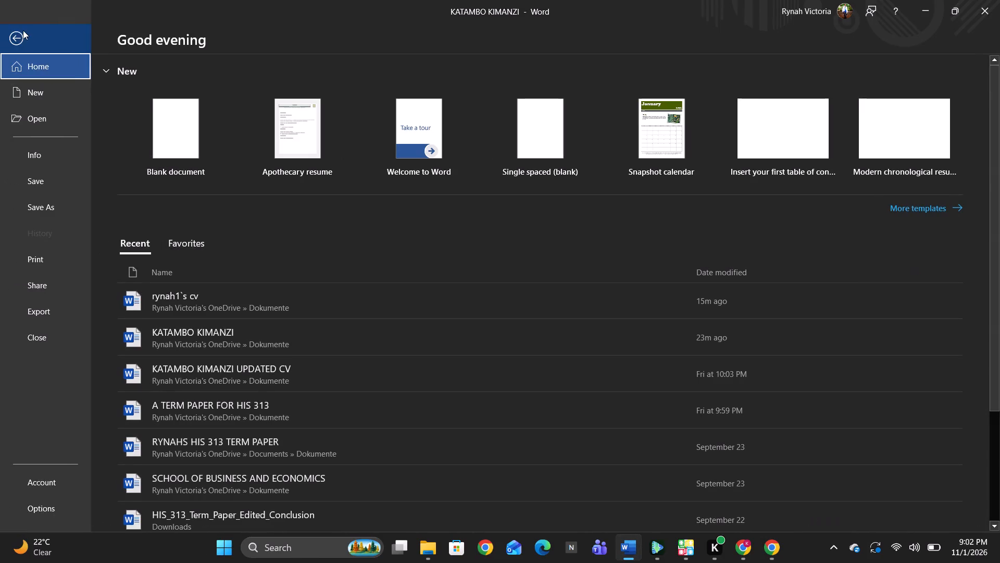
click(34, 92)
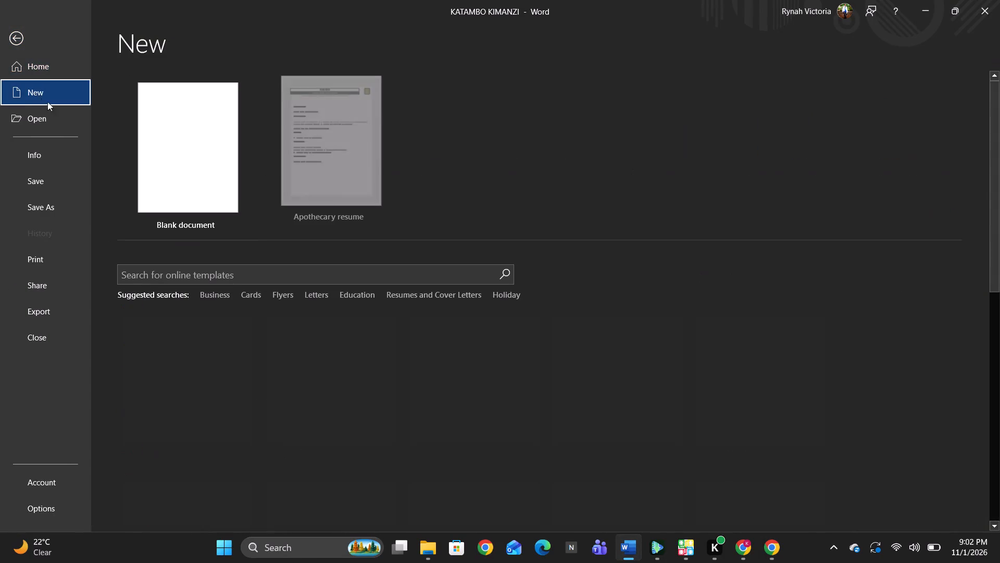
click(198, 173)
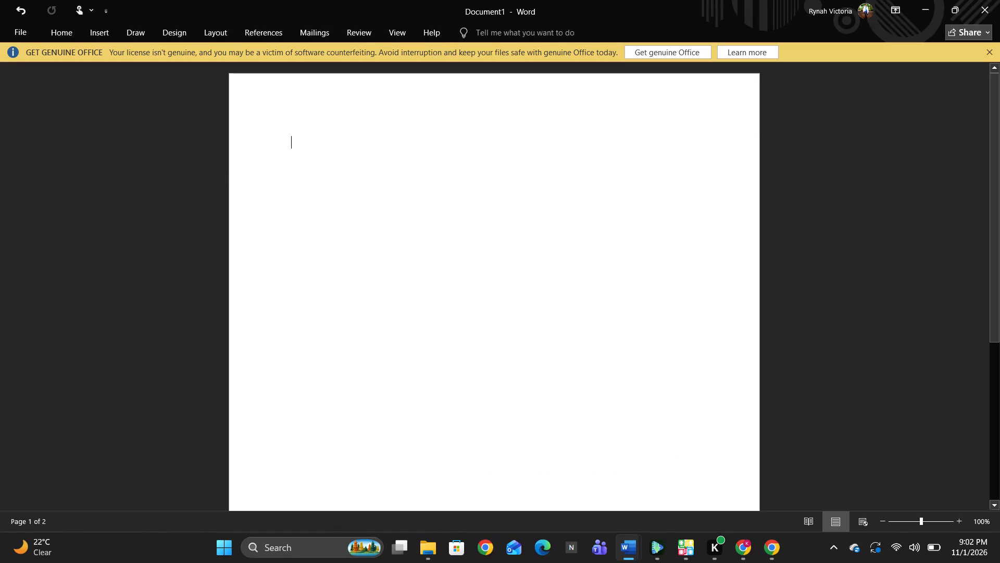
Paste the copied accounting and data annotation CV text into the blank document, keeping its source formatting.
right_click(300, 144)
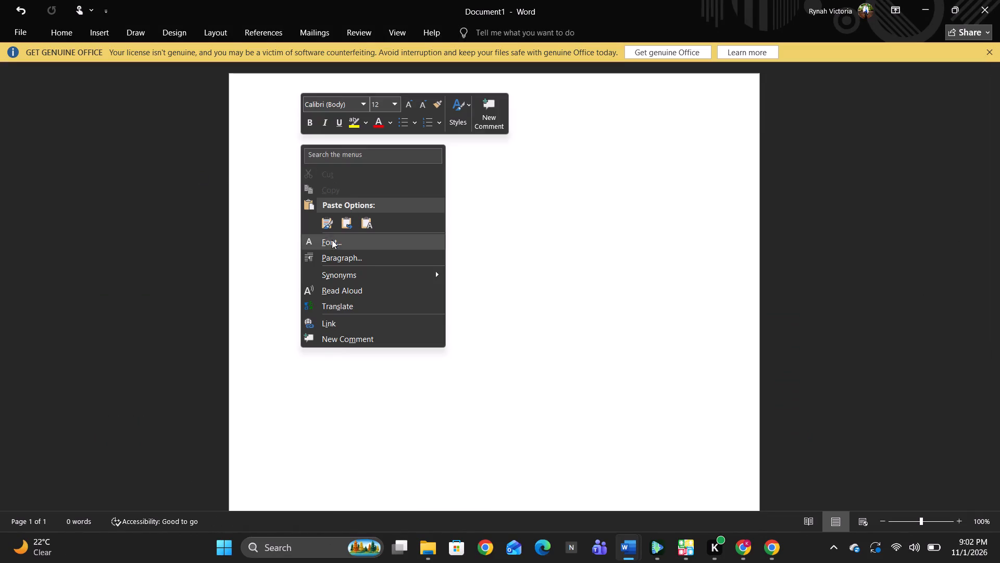
click(327, 225)
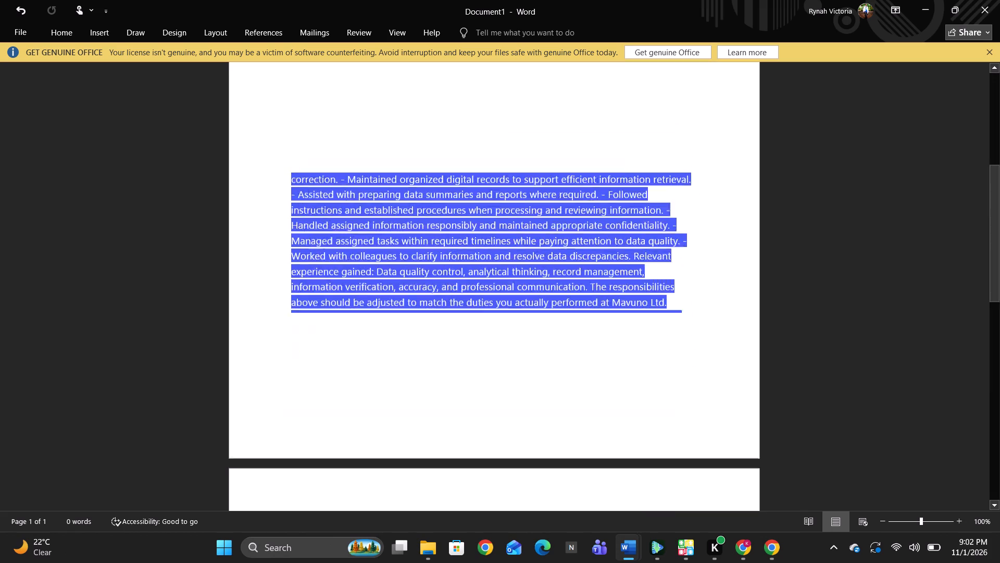
scroll(479, 309, up, 6)
scroll(511, 229, up, 20)
scroll(511, 229, up, 11)
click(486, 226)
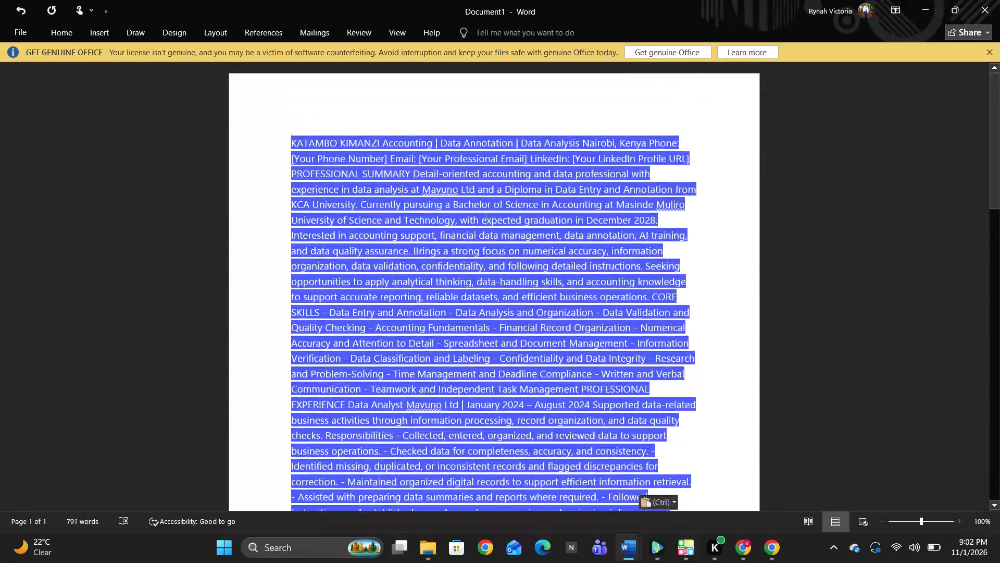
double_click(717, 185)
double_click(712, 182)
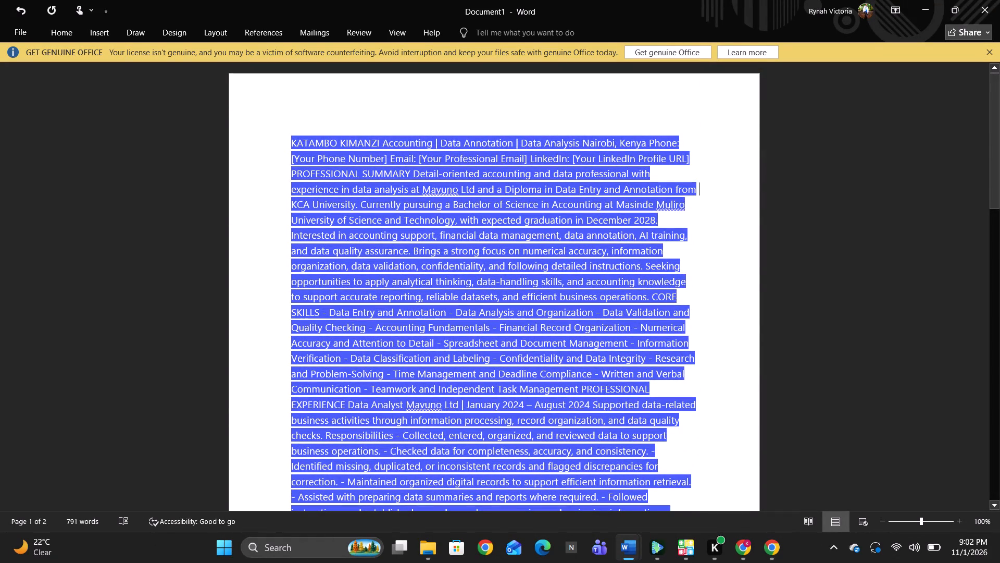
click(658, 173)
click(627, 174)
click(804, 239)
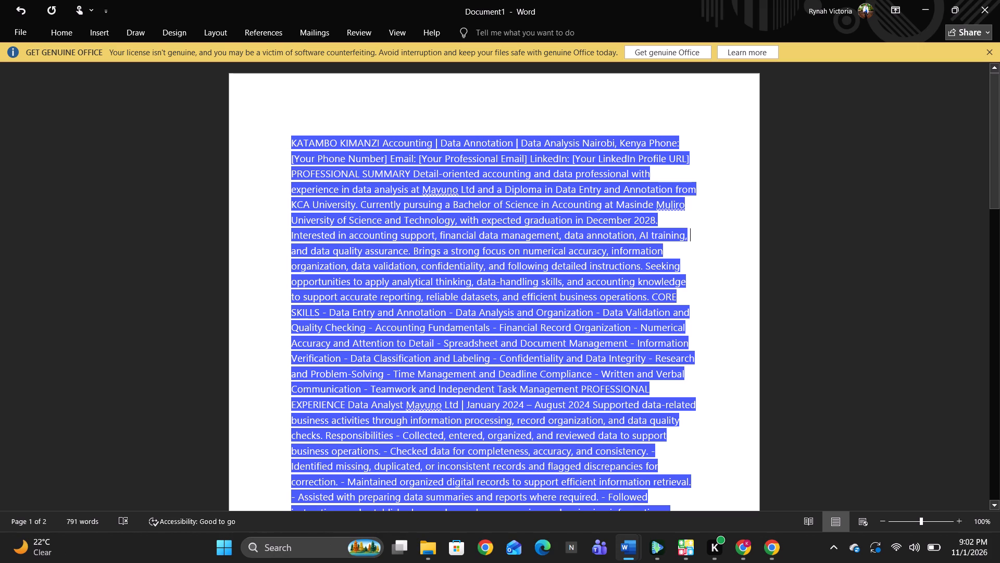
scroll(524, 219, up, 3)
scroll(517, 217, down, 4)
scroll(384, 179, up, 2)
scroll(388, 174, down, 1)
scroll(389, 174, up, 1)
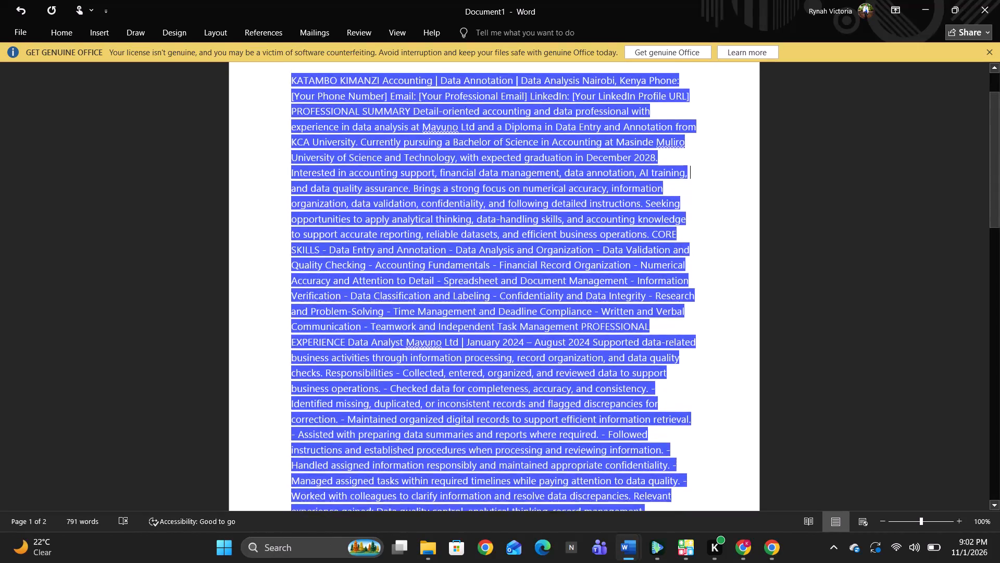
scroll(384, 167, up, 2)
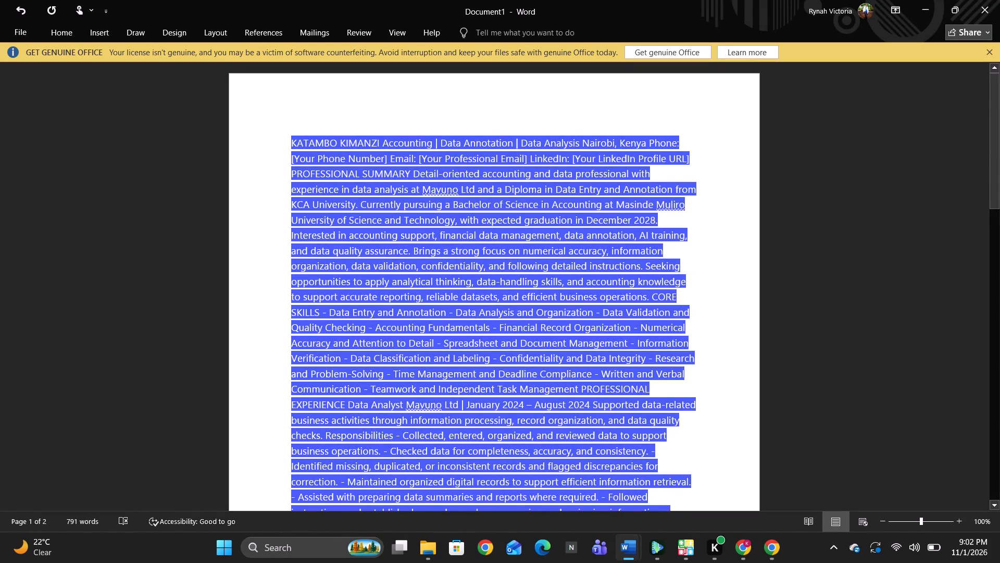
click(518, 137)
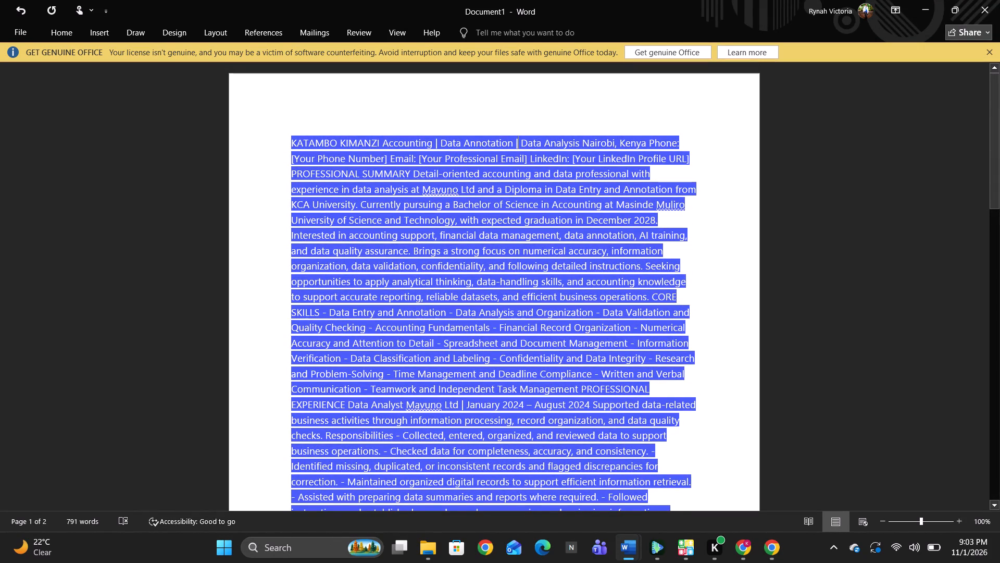
Set the font of the entire pasted CV text, from the name heading through the References line, to Calibri (Body).
drag(289, 137, 616, 541)
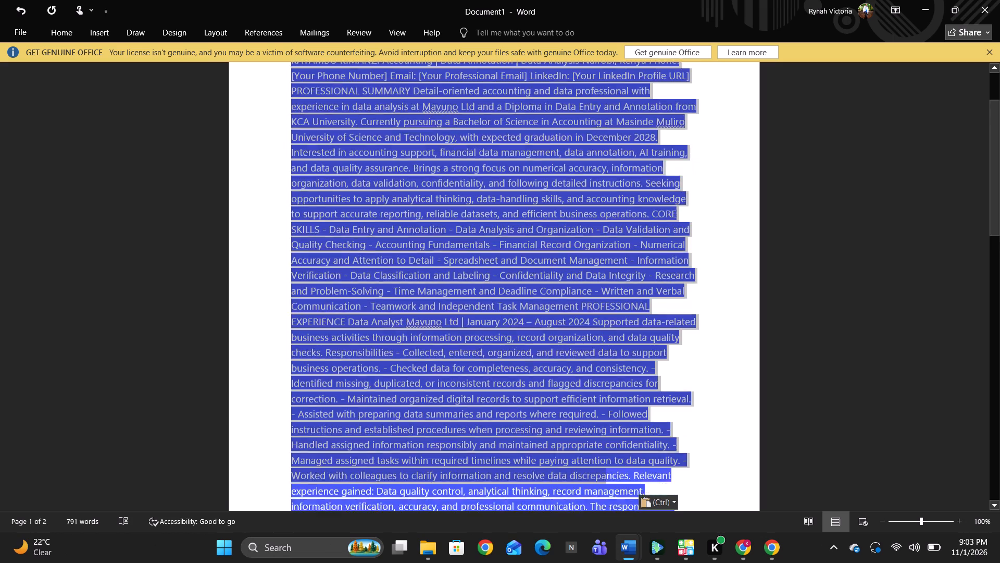
drag(616, 541, 665, 480)
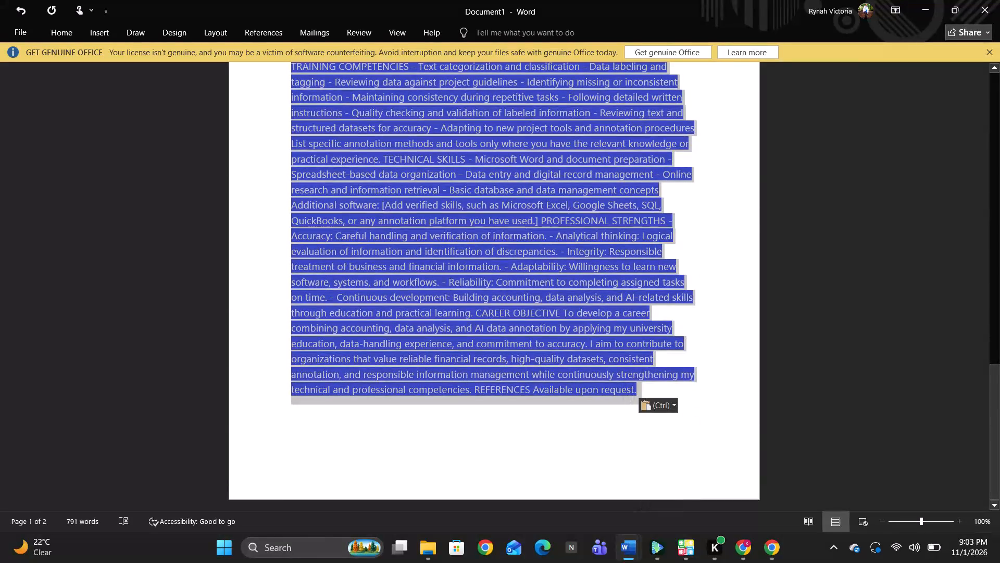
drag(665, 480, 667, 472)
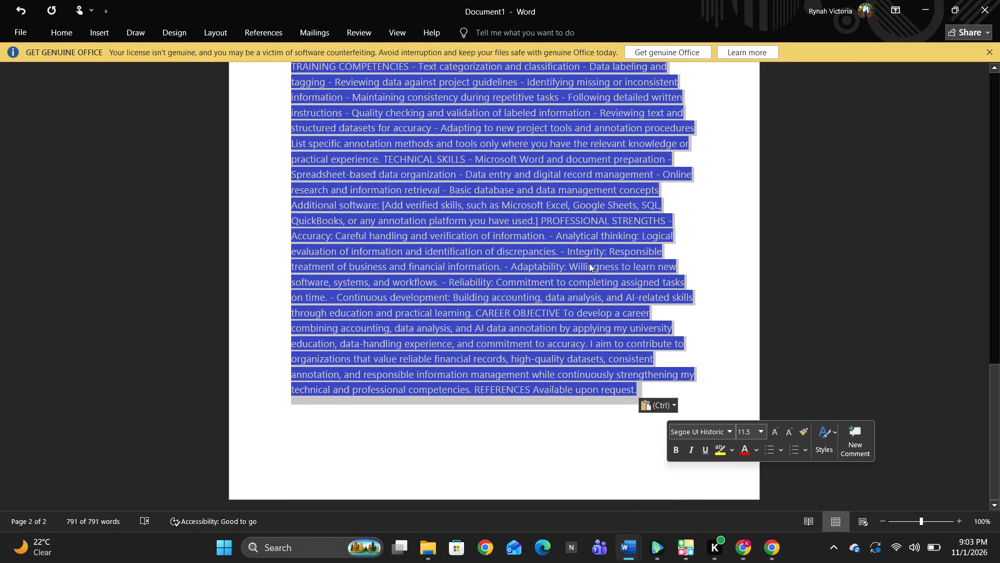
click(728, 435)
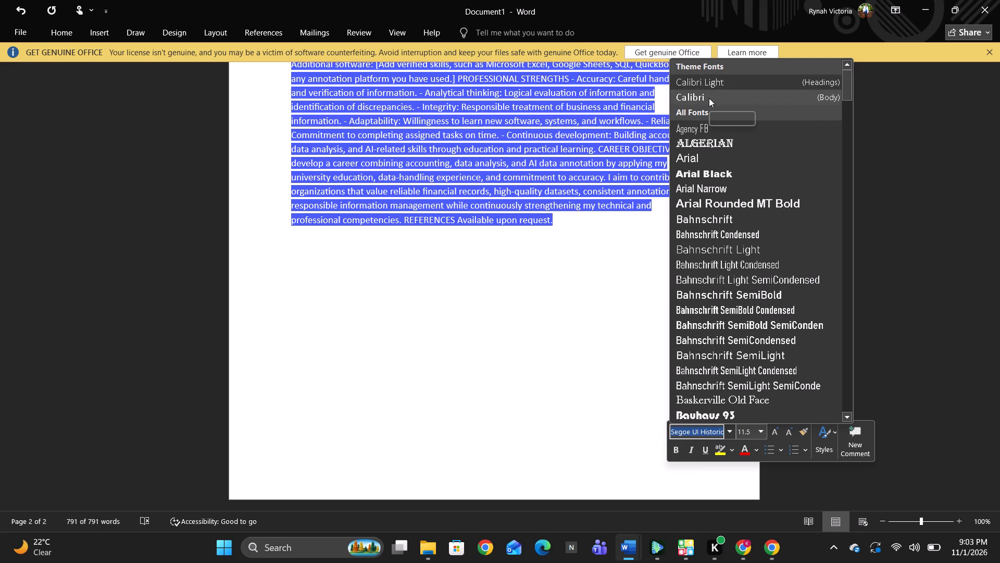
click(709, 98)
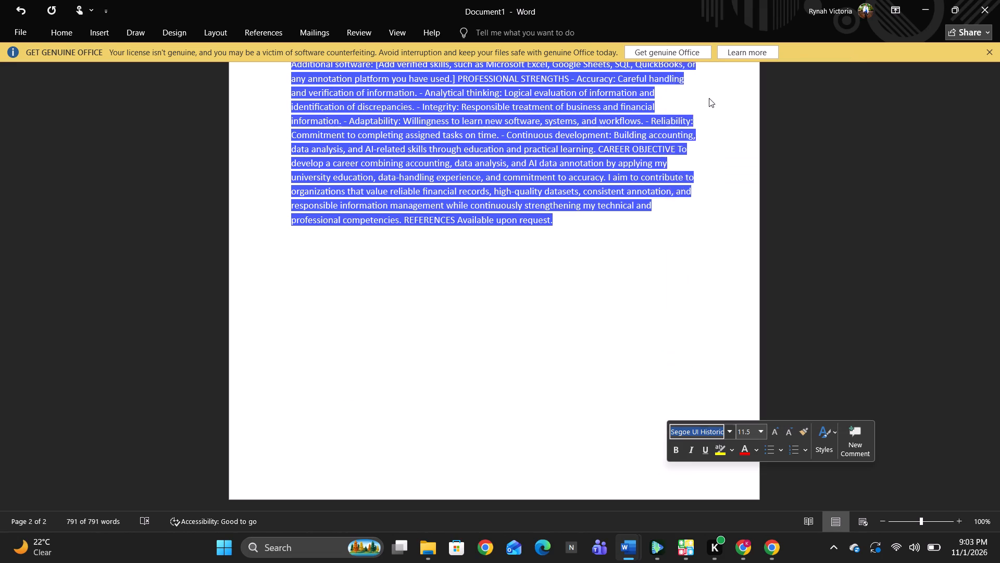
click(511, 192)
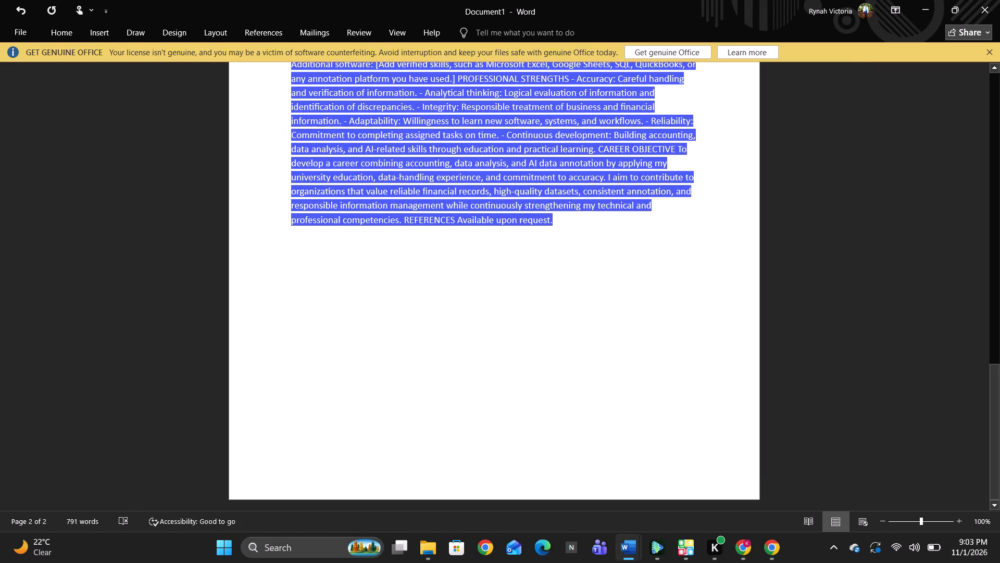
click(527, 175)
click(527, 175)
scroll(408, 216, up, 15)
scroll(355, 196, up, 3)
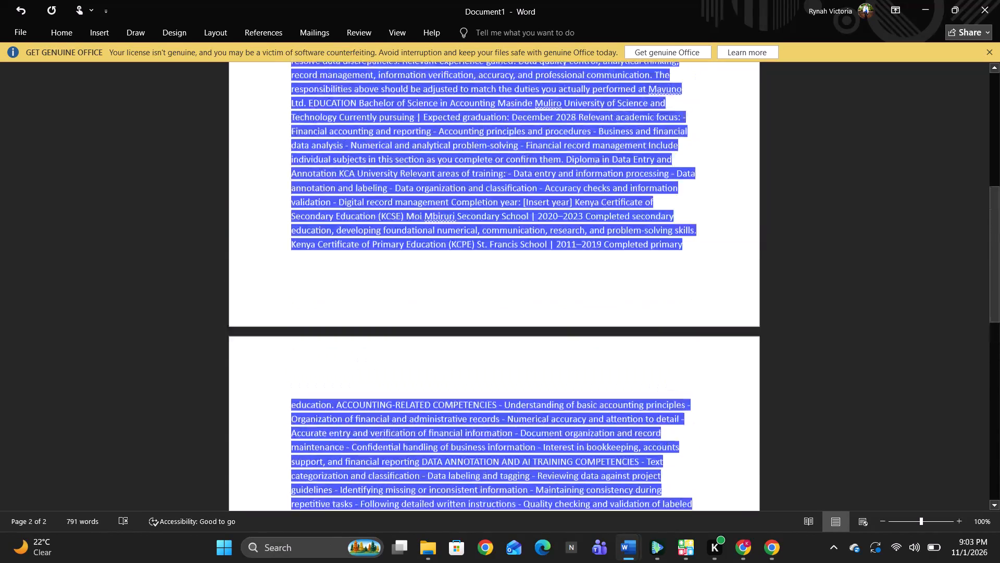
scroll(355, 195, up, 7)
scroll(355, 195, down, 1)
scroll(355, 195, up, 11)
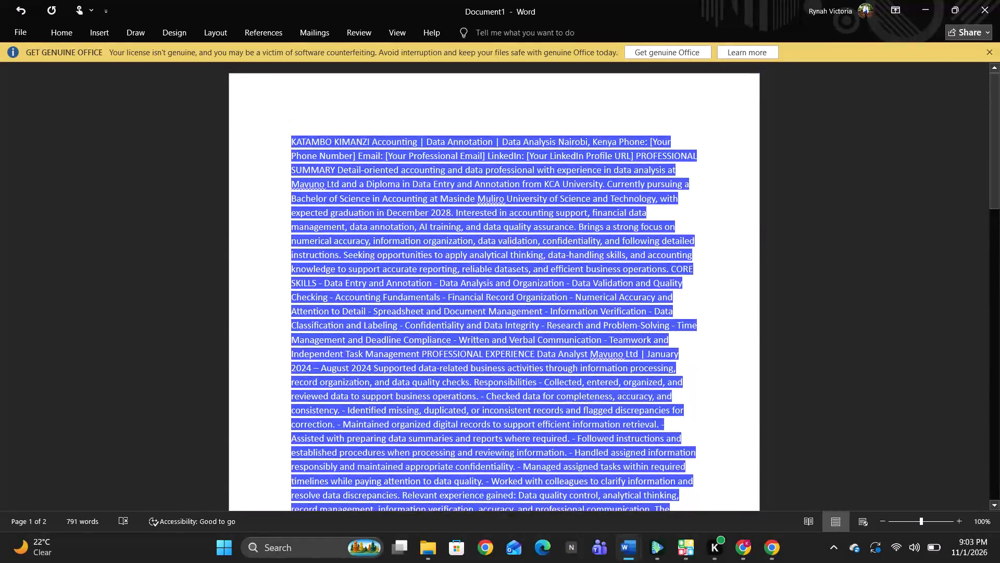
Copy the entire CV text, from the name heading through the References line.
drag(289, 138, 581, 504)
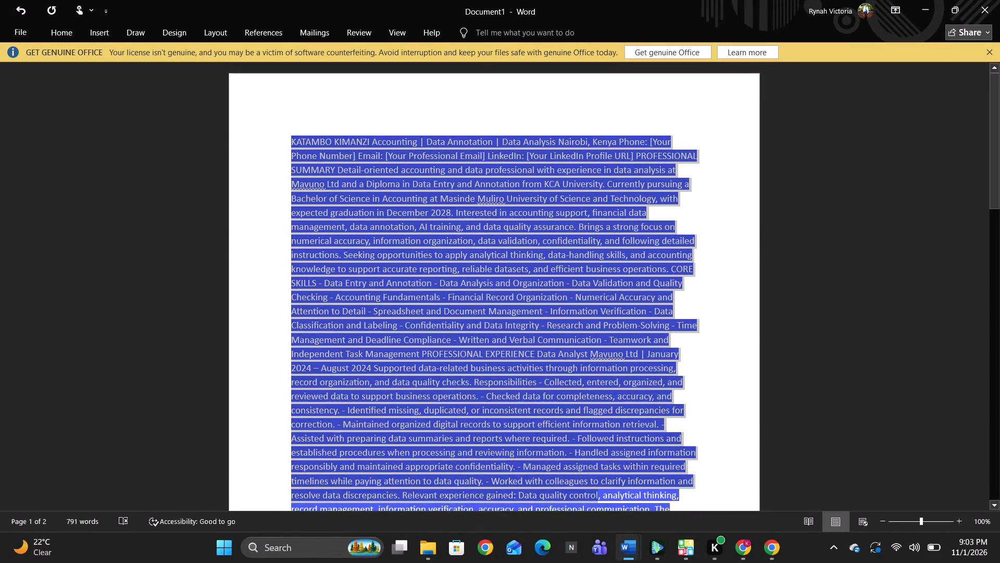
drag(581, 504, 626, 506)
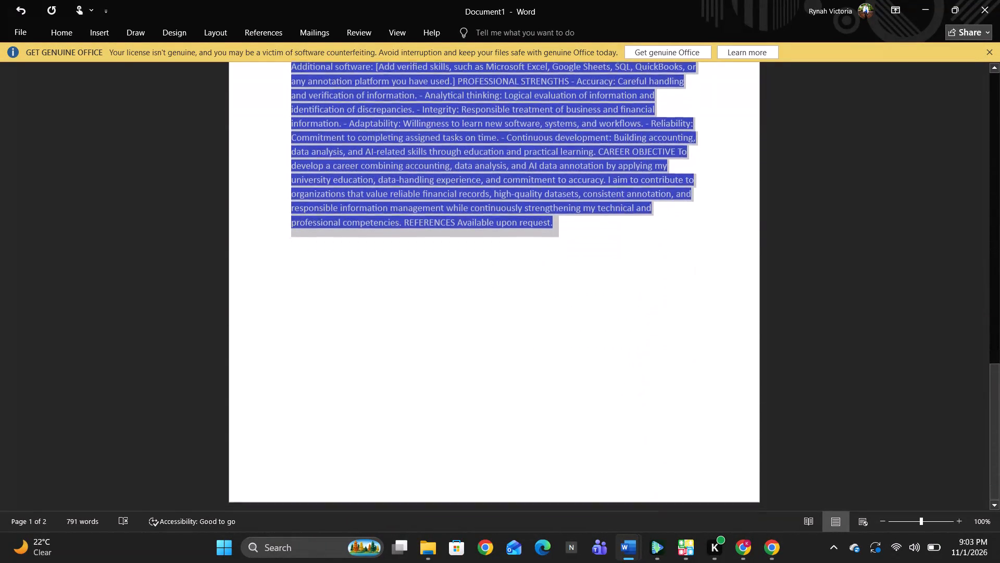
drag(626, 506, 646, 358)
right_click(498, 146)
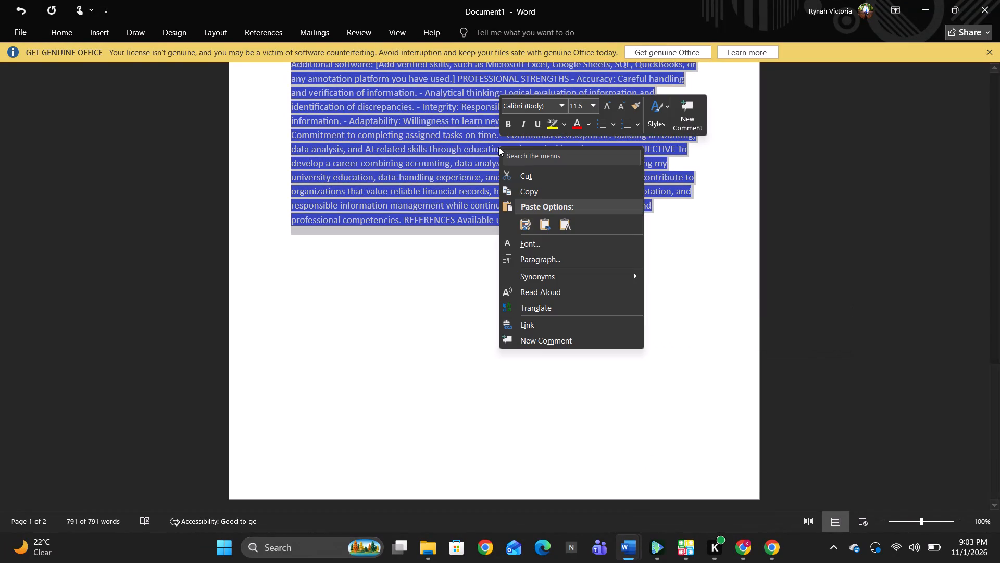
click(520, 191)
Apply the Office theme colours to the document and preview the available page background colours.
scroll(485, 213, up, 7)
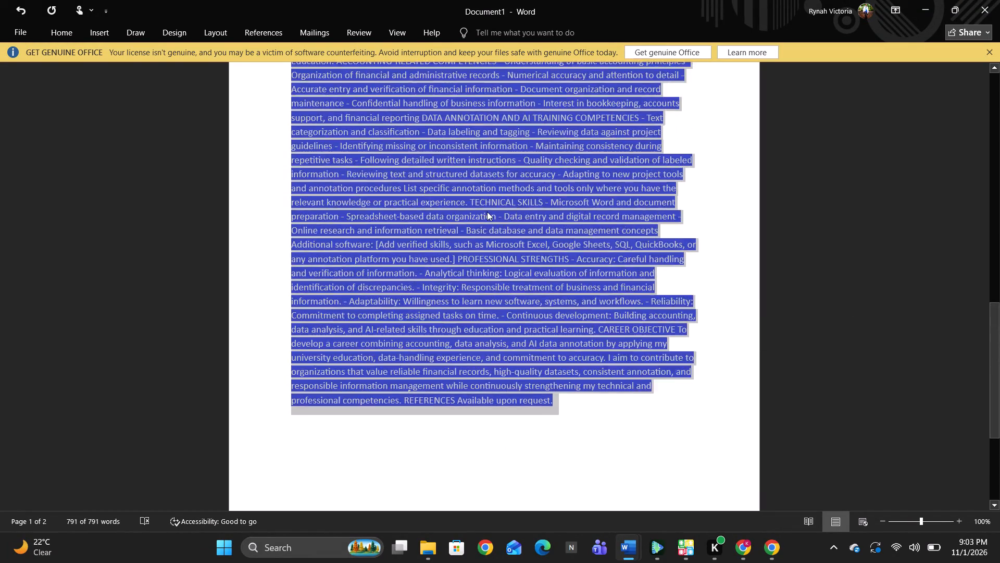
scroll(489, 206, up, 17)
scroll(490, 203, up, 5)
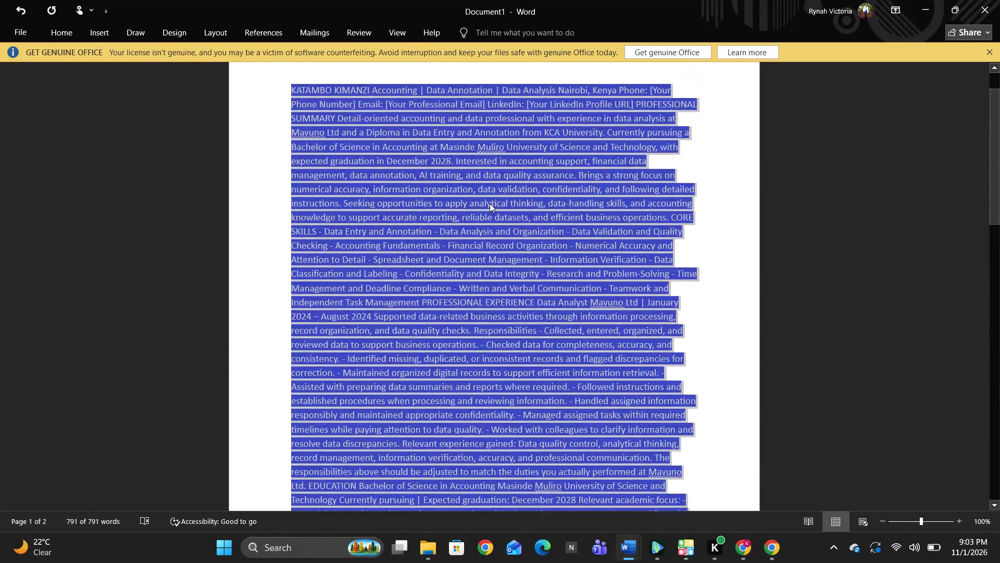
scroll(490, 203, up, 4)
scroll(490, 203, down, 1)
scroll(490, 203, up, 1)
click(179, 33)
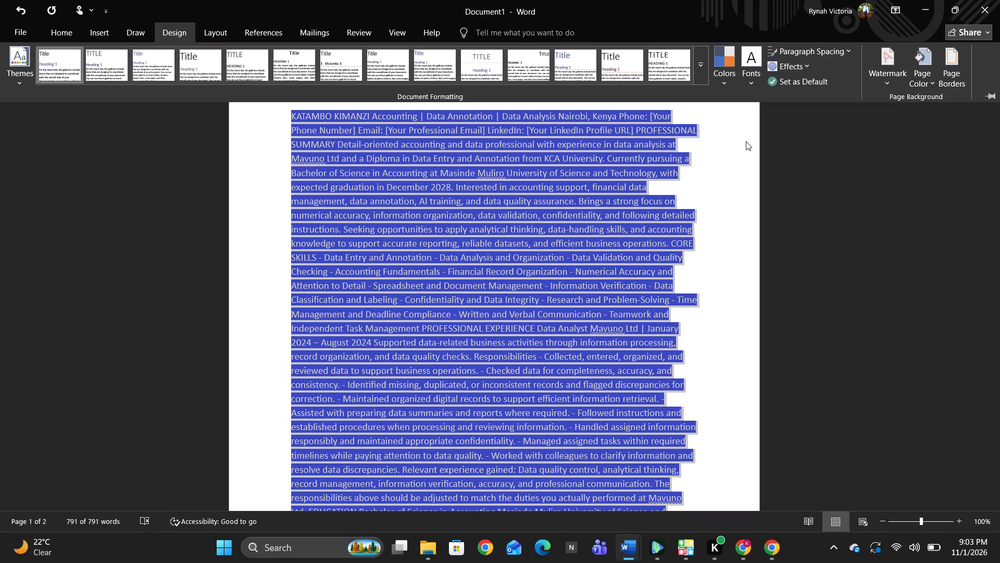
click(723, 83)
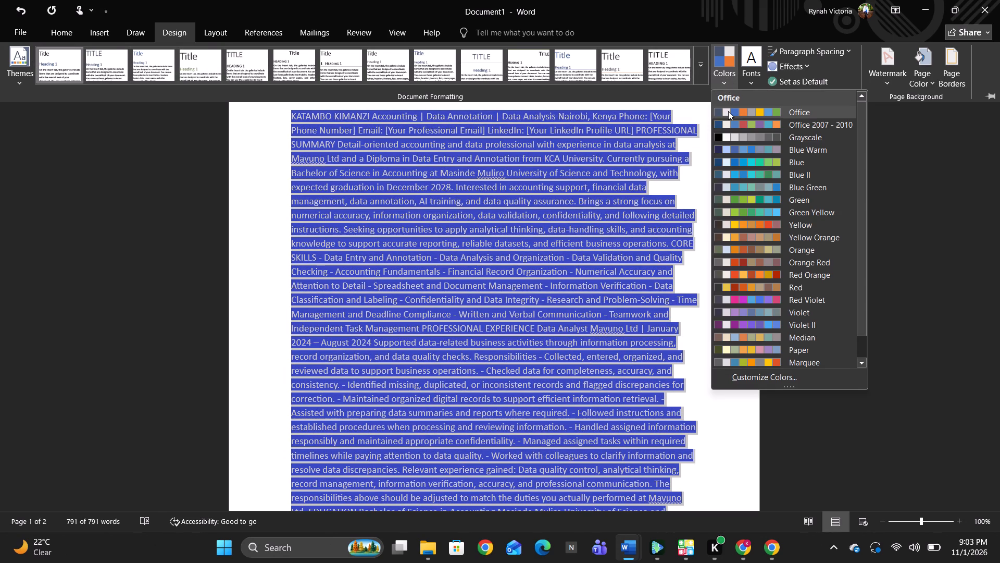
click(726, 112)
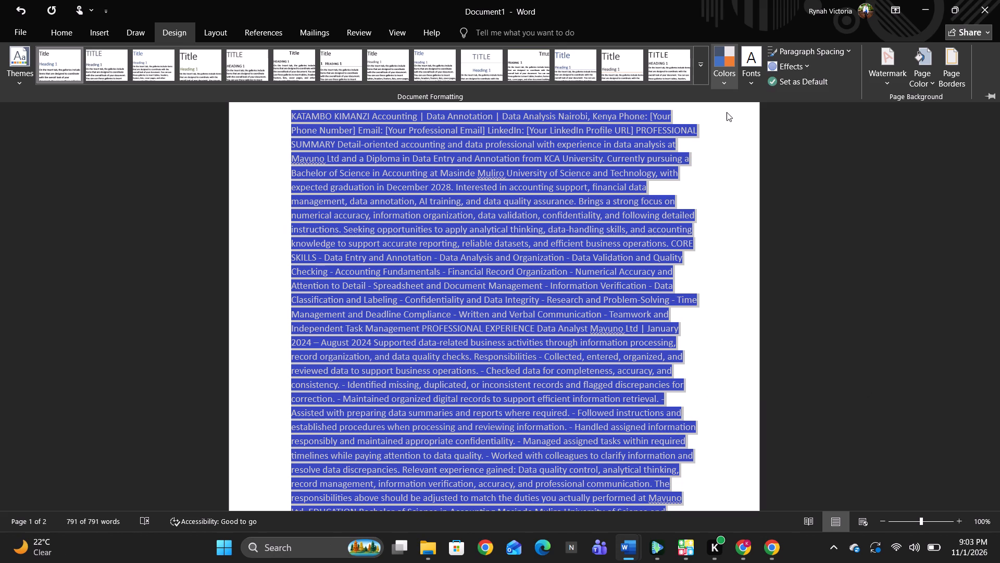
click(724, 81)
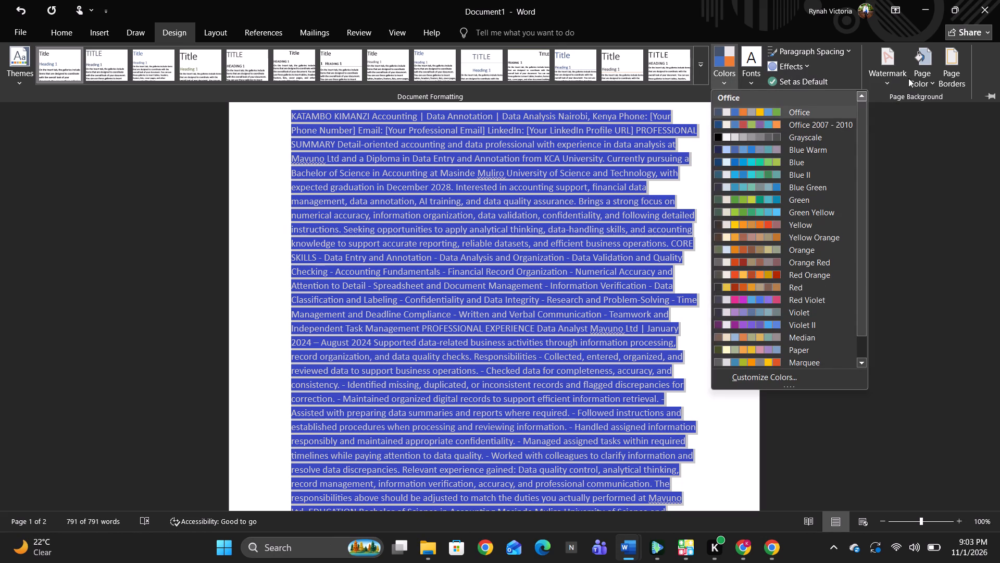
click(929, 81)
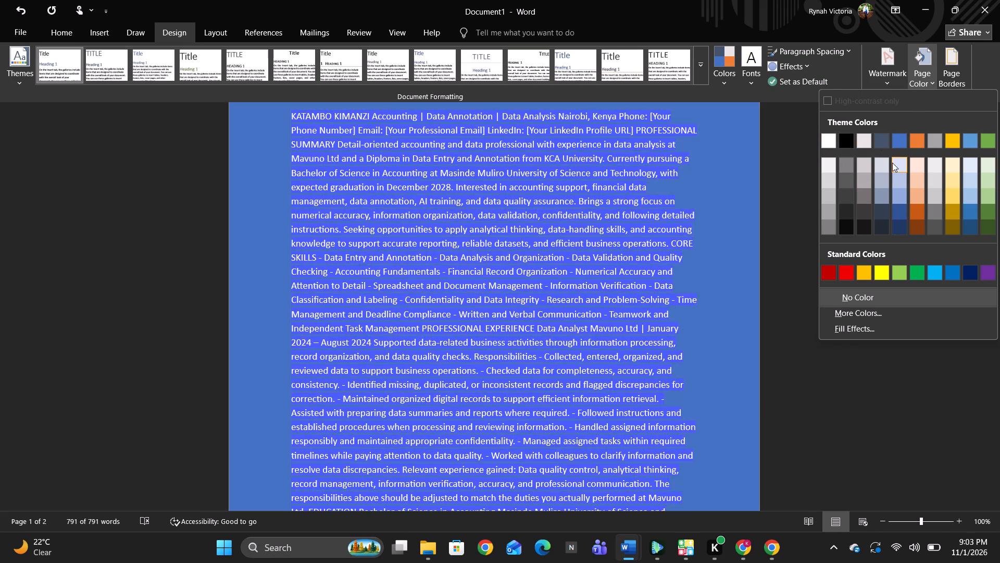
Add the CONFIDENTIAL 1 watermark to the document.
click(886, 78)
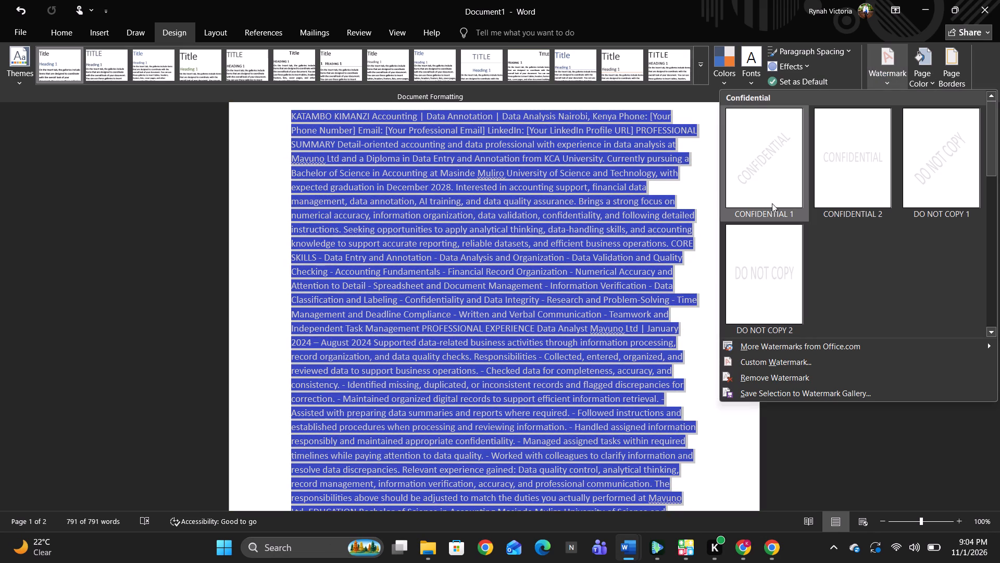
click(770, 176)
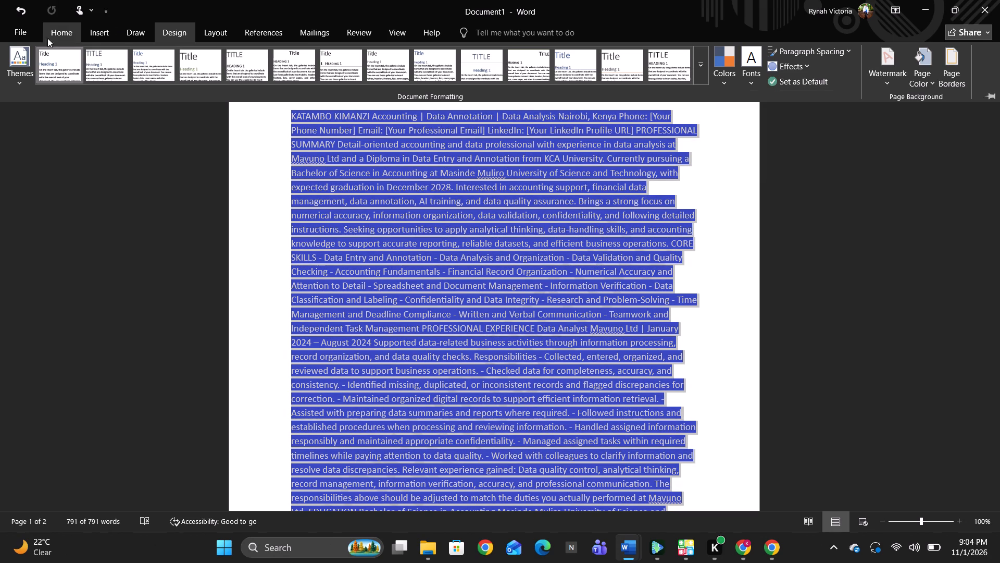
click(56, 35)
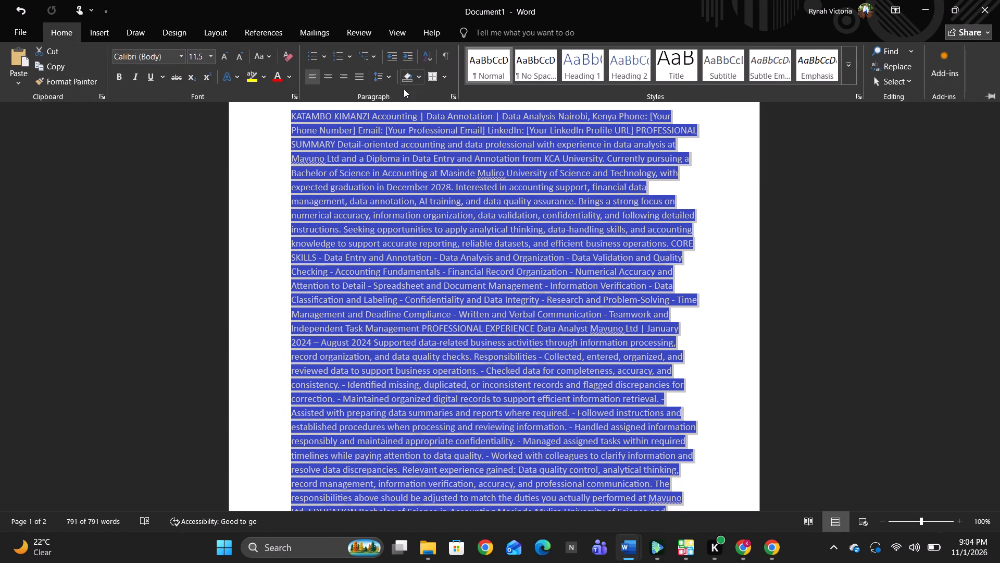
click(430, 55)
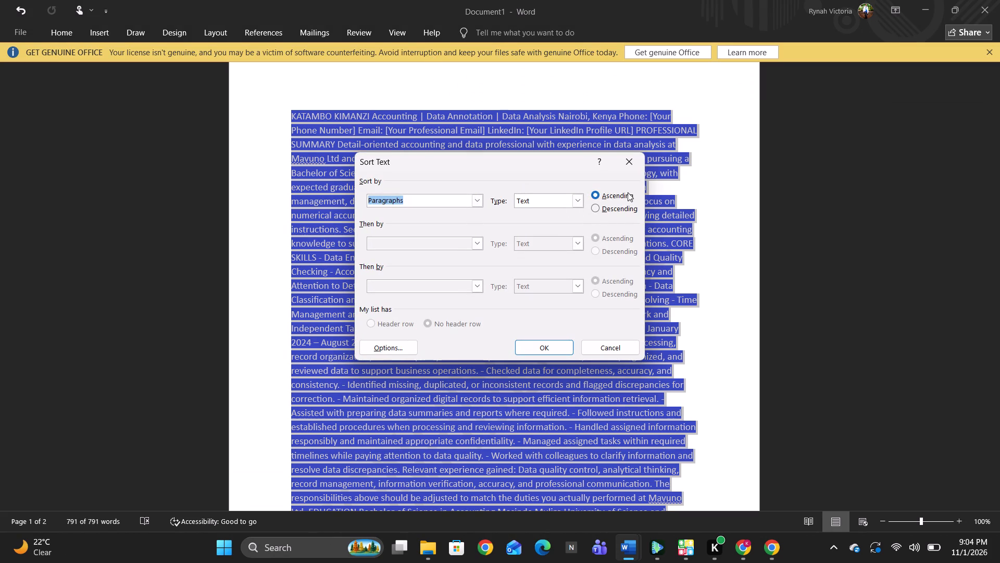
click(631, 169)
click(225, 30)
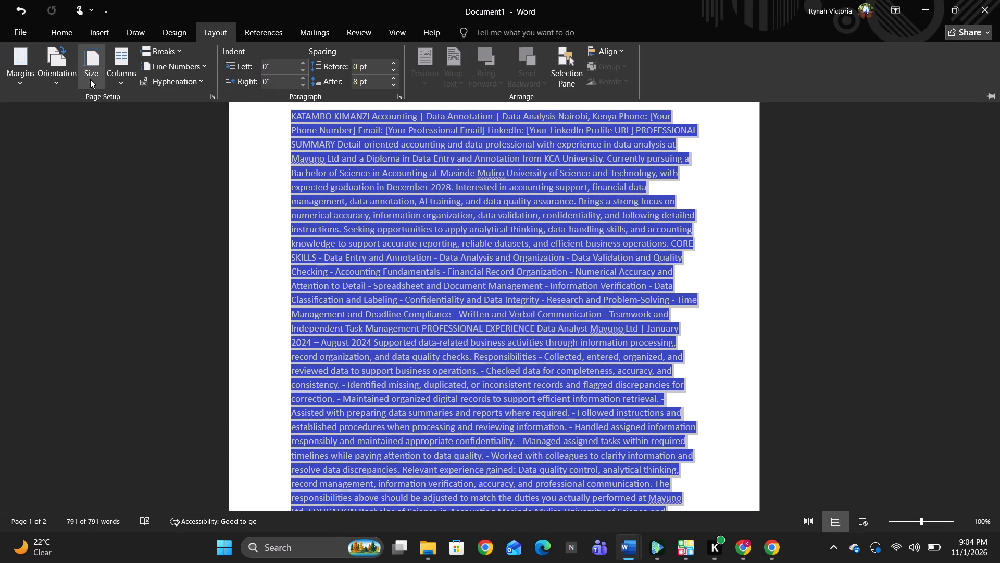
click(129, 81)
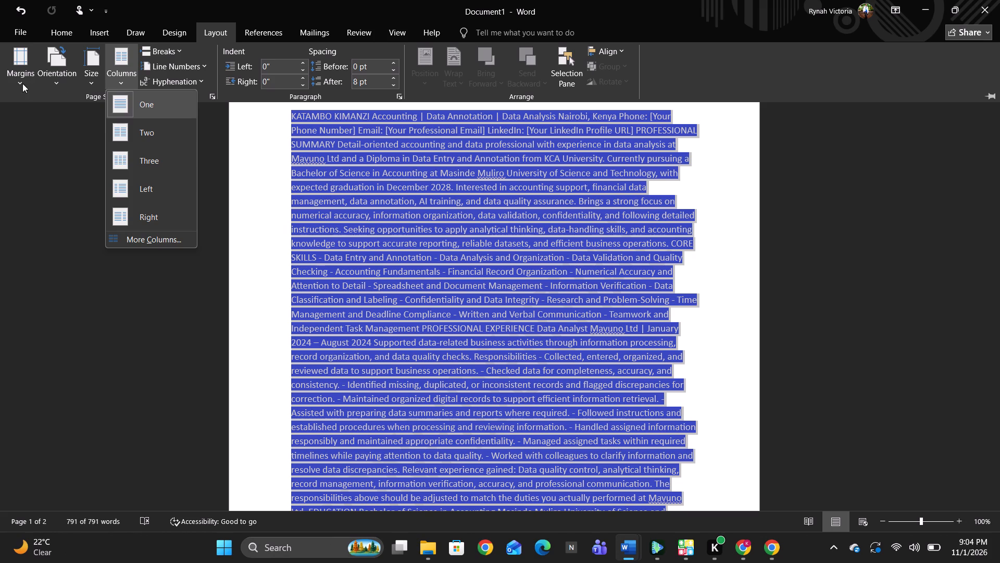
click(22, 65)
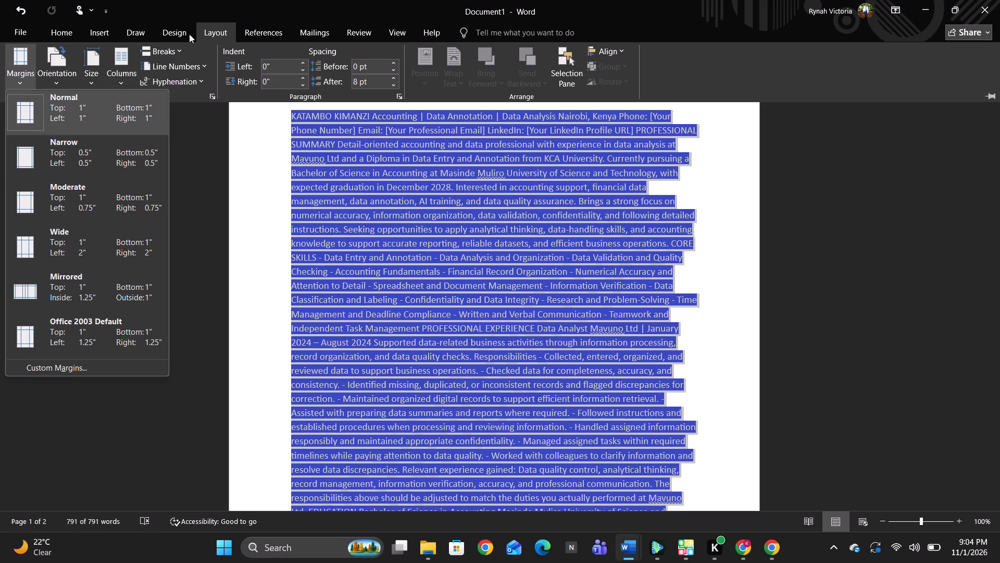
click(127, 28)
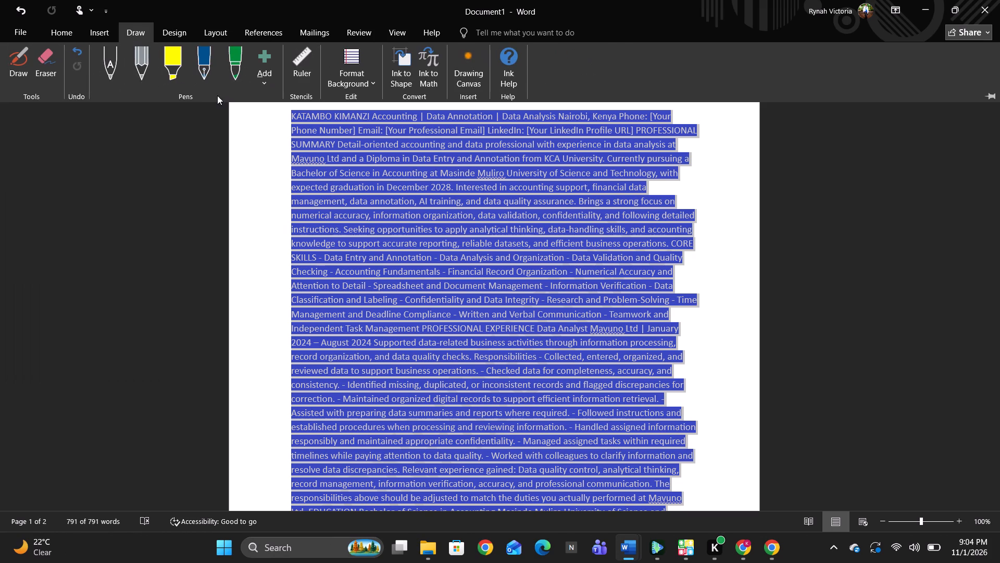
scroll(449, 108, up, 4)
Create a new blank document for the copied CV text.
click(15, 27)
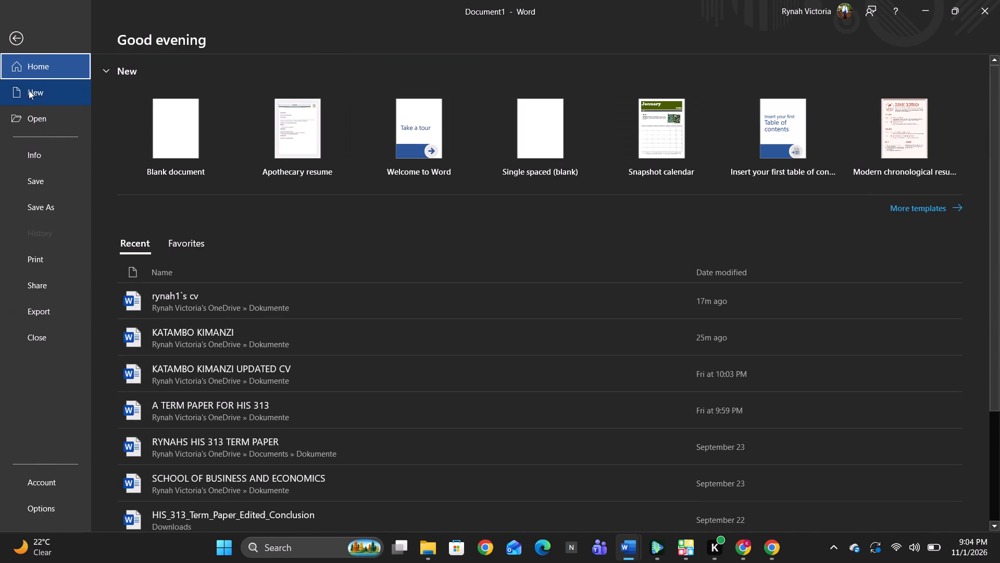
click(29, 90)
click(186, 145)
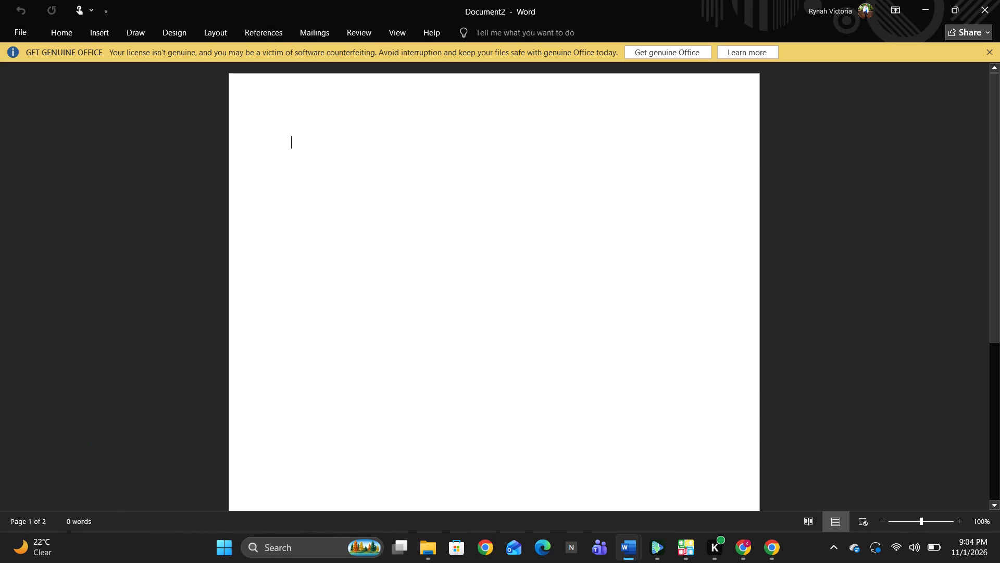
Paste the copied CV text into the new blank document and return to its beginning.
right_click(325, 166)
click(359, 241)
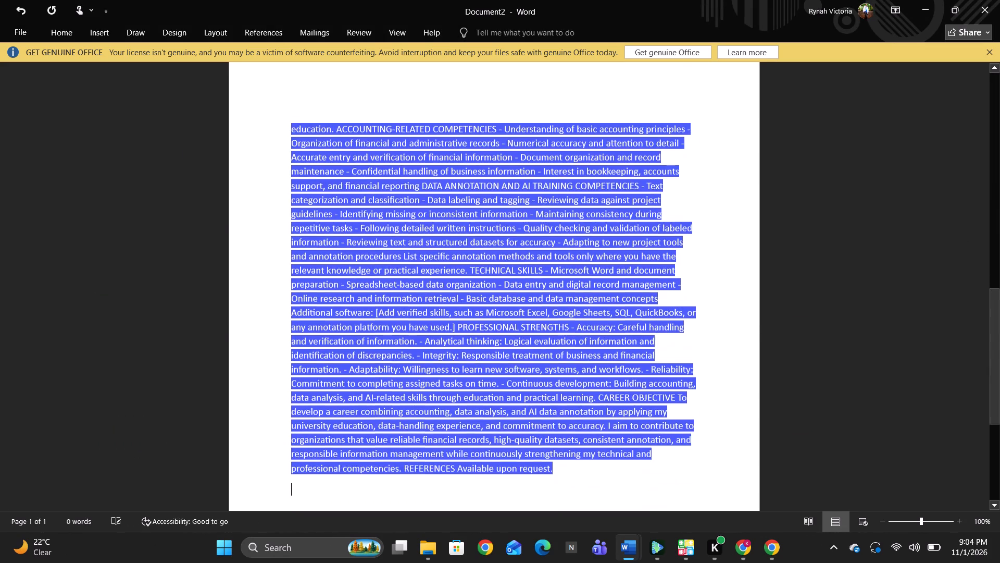
scroll(359, 239, up, 19)
scroll(367, 230, up, 5)
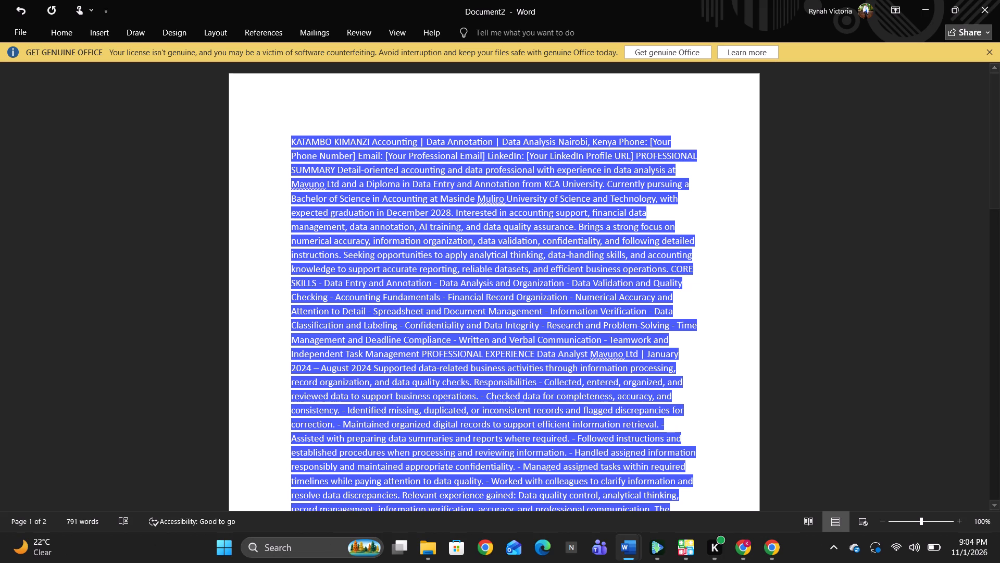
Switch to the Instagram chat in Chrome, examine the original CV message's sections and line layout, then close the chat and return to Word.
click(736, 544)
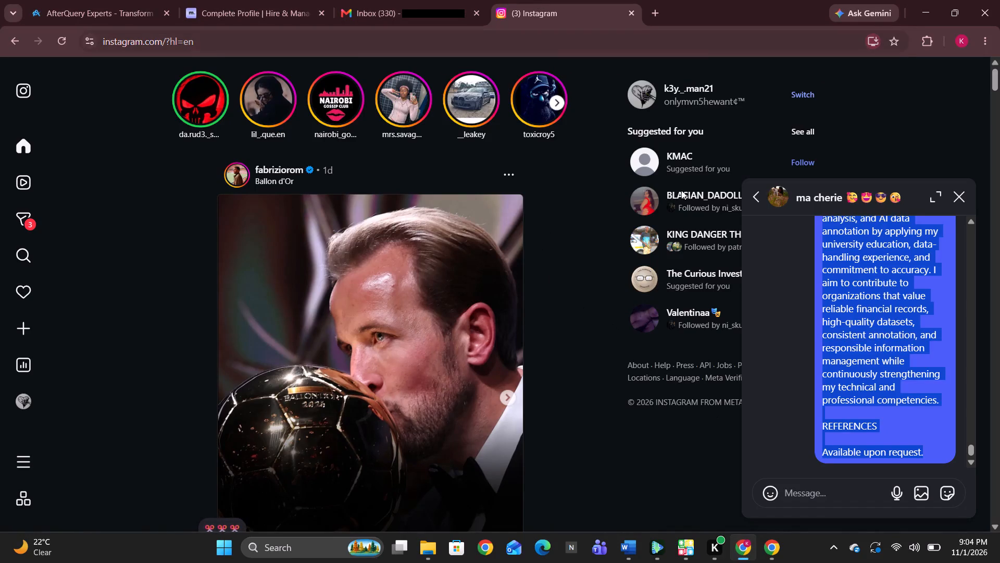
scroll(859, 327, up, 2)
scroll(859, 327, down, 1)
scroll(859, 327, up, 3)
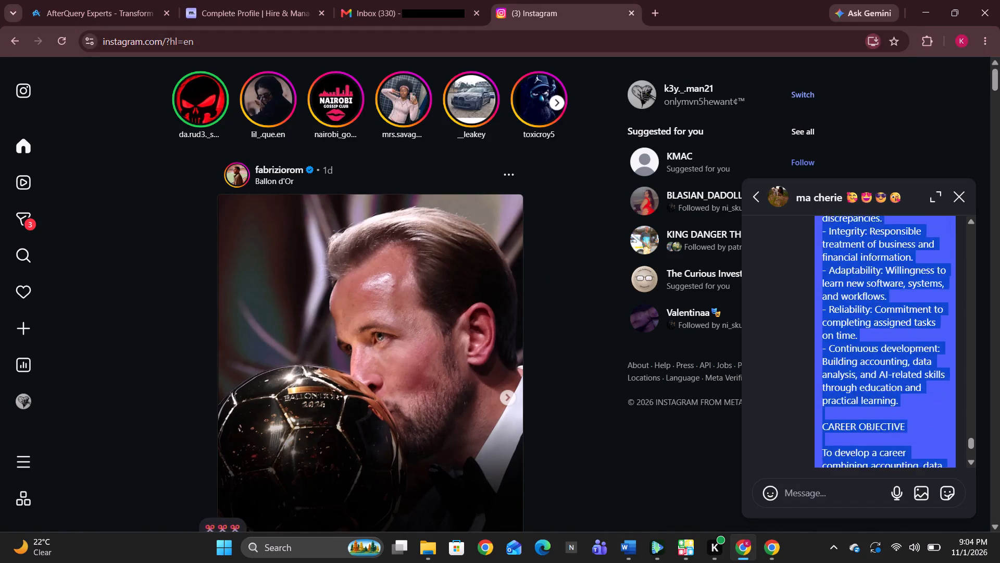
scroll(860, 327, up, 11)
scroll(860, 327, down, 1)
scroll(860, 327, up, 13)
scroll(860, 326, up, 9)
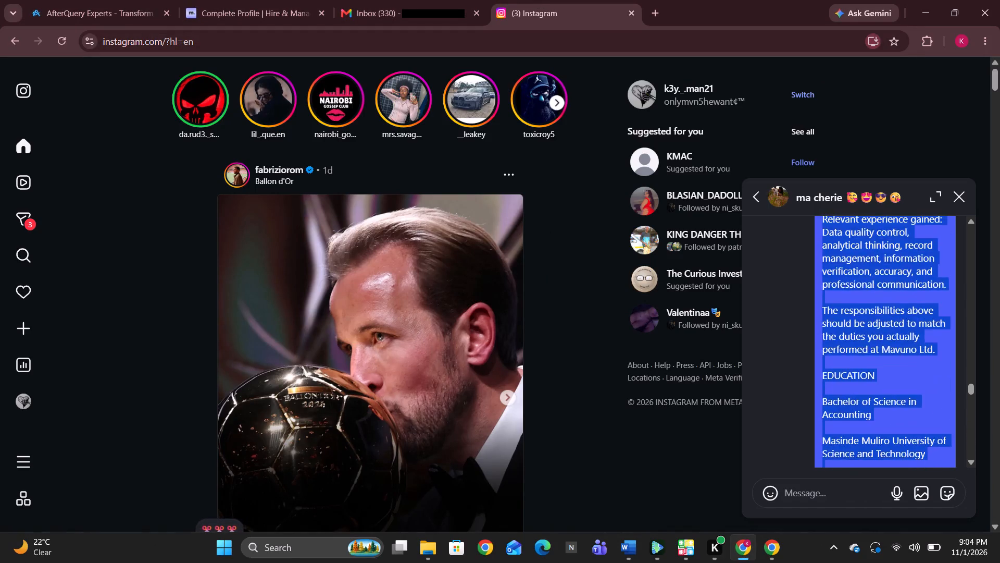
scroll(860, 326, up, 13)
scroll(860, 326, down, 1)
scroll(860, 326, up, 17)
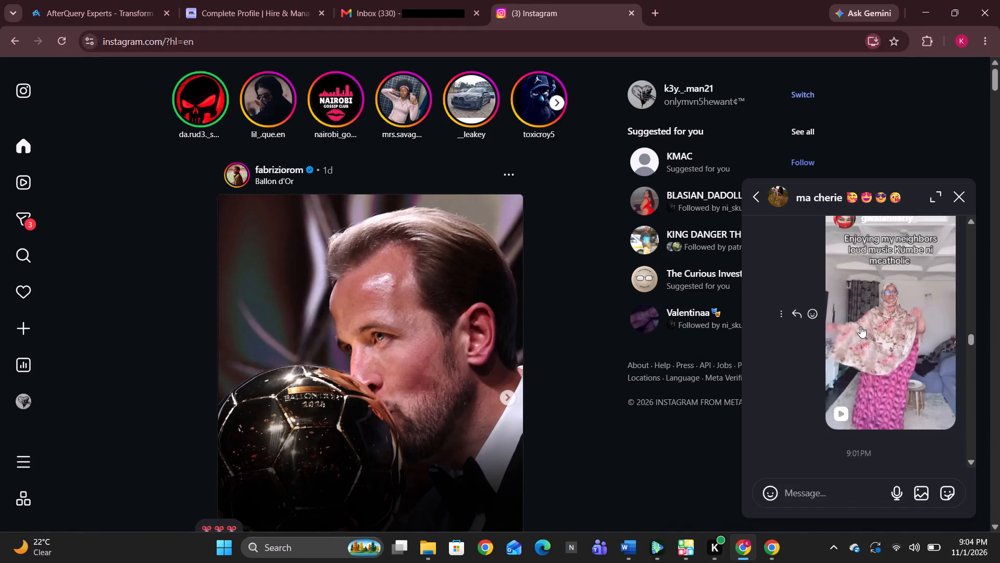
scroll(860, 326, down, 13)
scroll(861, 328, down, 9)
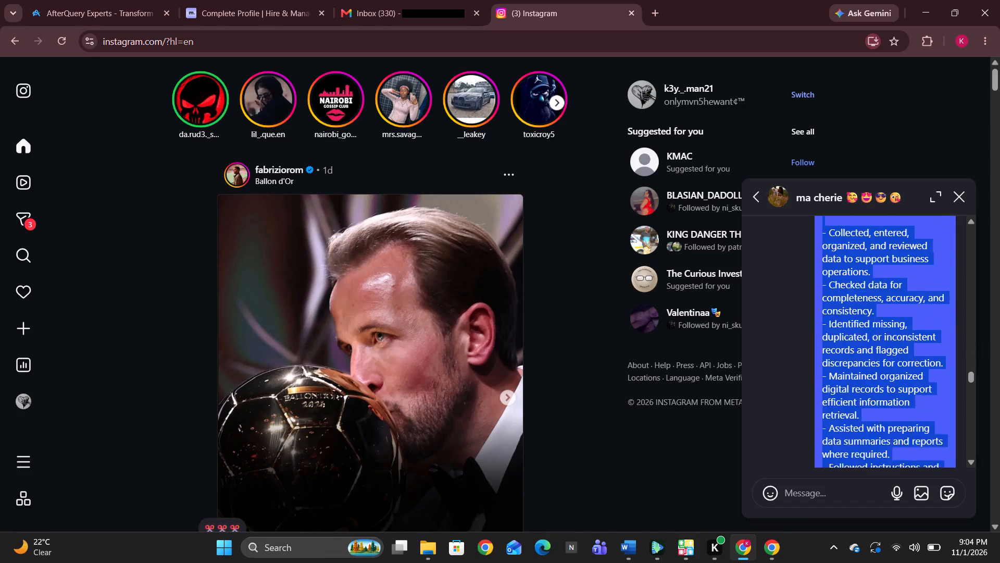
scroll(860, 329, up, 1)
scroll(860, 329, down, 3)
scroll(860, 331, up, 1)
scroll(860, 331, down, 4)
scroll(860, 331, up, 7)
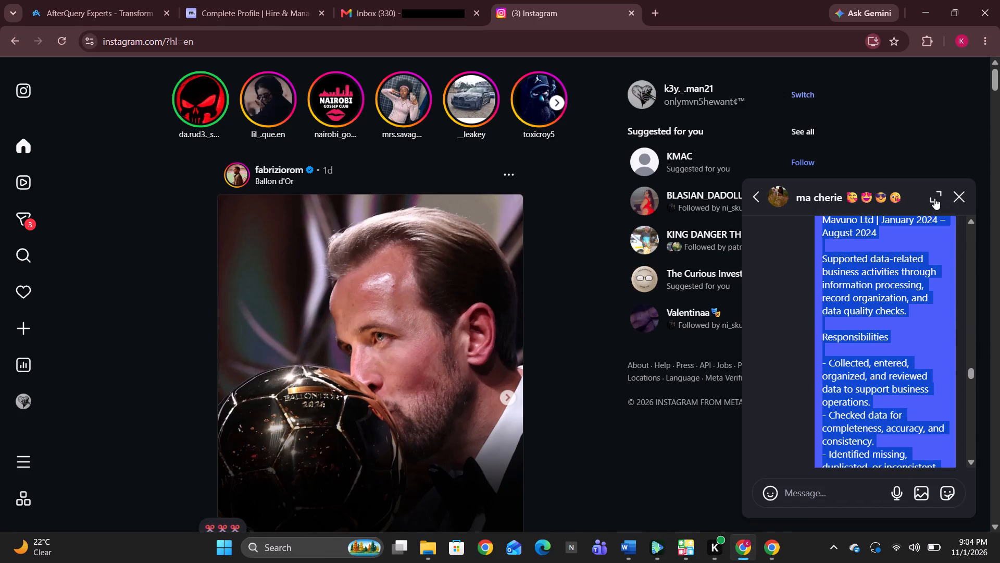
click(959, 201)
click(922, 10)
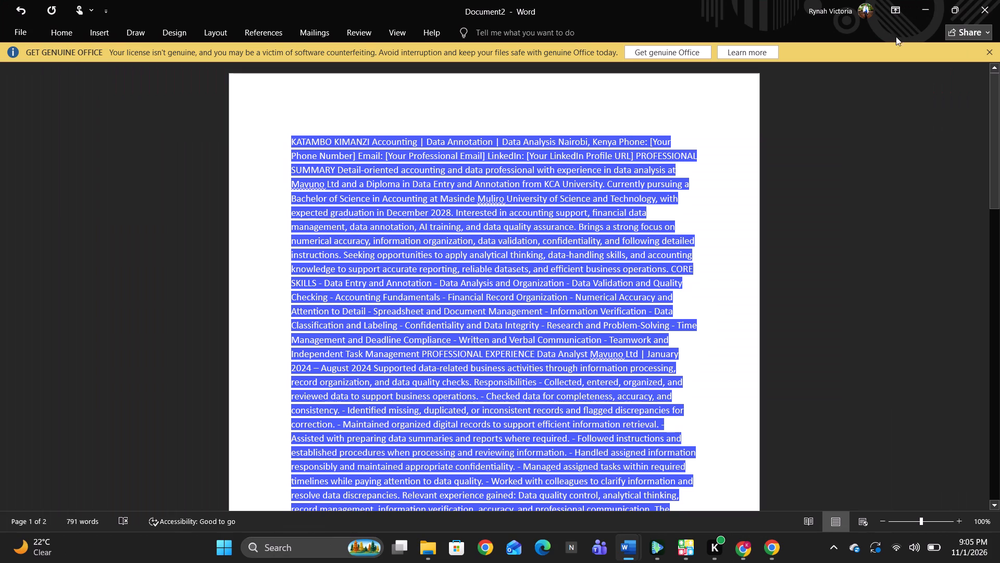
Look through the pasted CV text and display the document in Web Layout view.
scroll(659, 251, up, 4)
scroll(659, 251, down, 7)
scroll(748, 411, down, 7)
scroll(749, 498, down, 2)
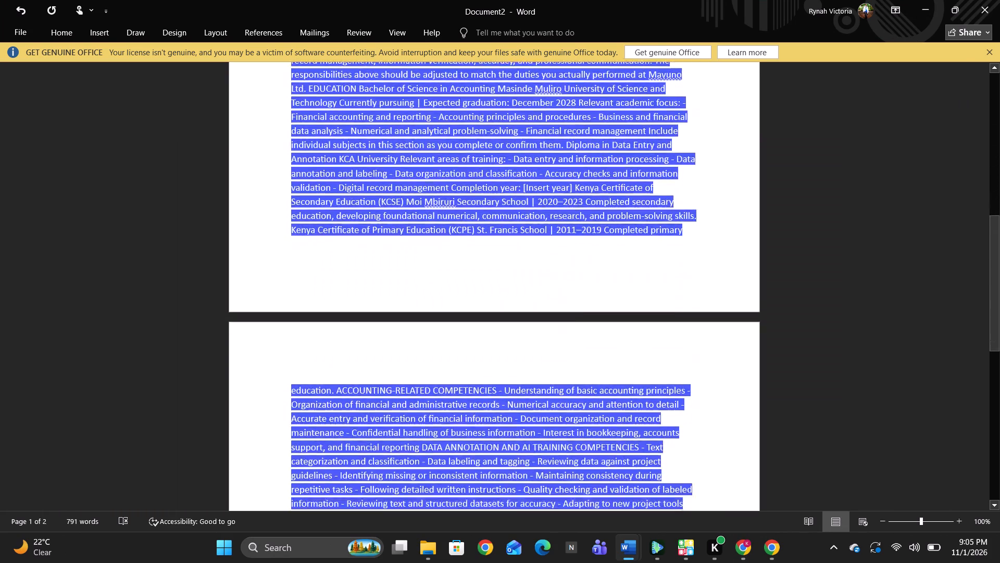
scroll(753, 503, down, 7)
scroll(755, 515, up, 5)
scroll(783, 477, up, 8)
scroll(877, 533, up, 6)
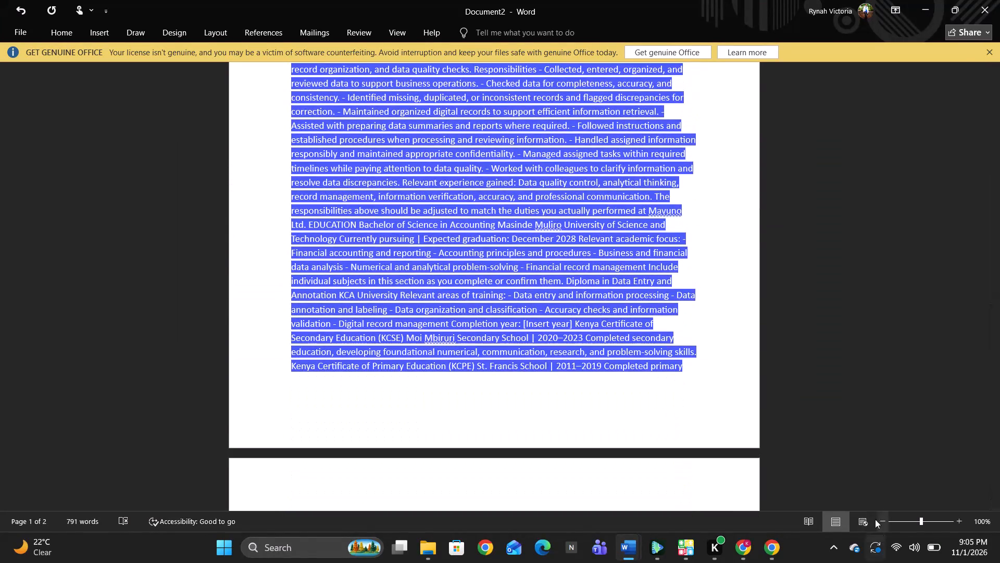
scroll(535, 373, up, 4)
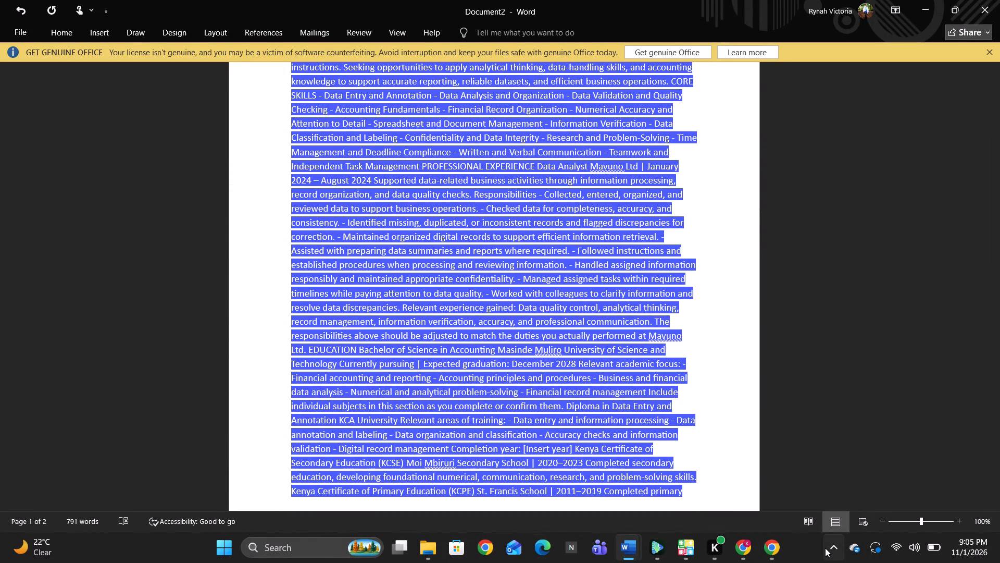
click(866, 520)
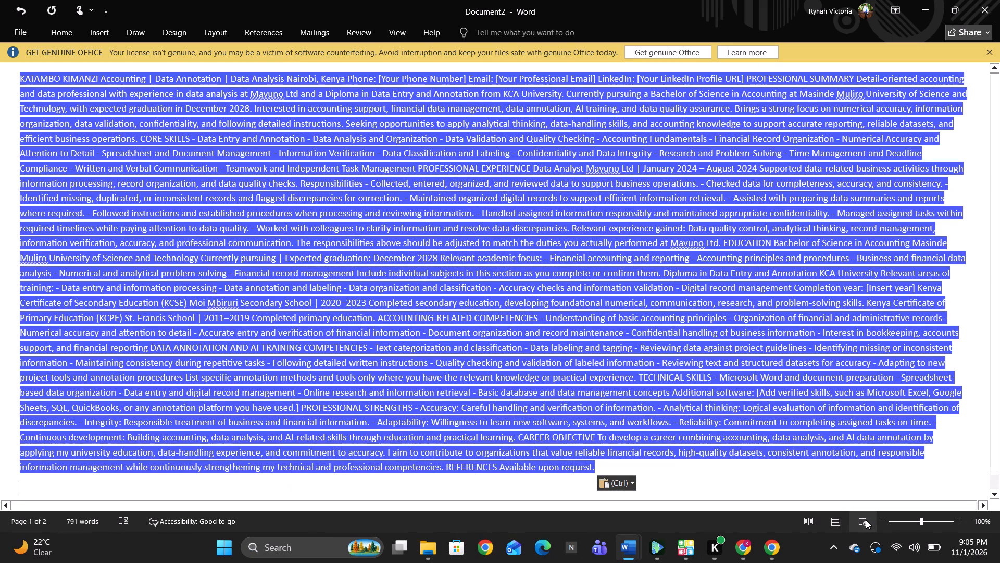
Compare the pasted CV in the available document views, ending in Print Layout, and look over its pages.
click(866, 520)
click(837, 525)
click(808, 518)
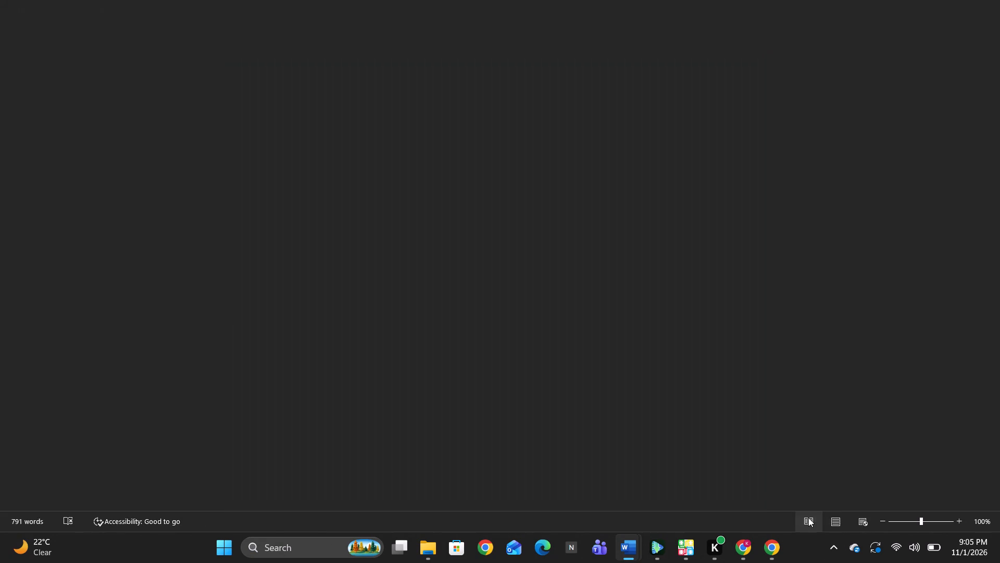
click(836, 520)
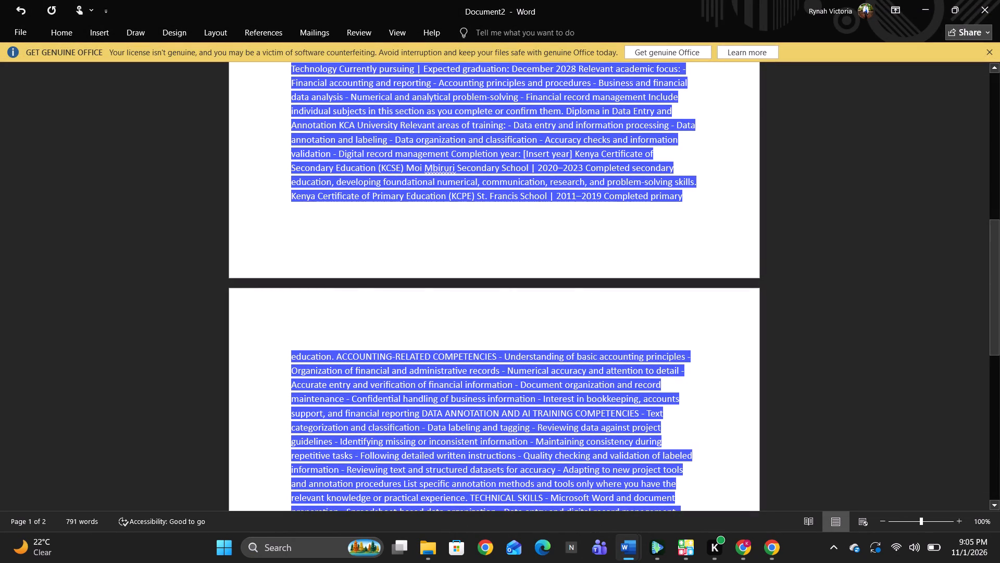
scroll(699, 223, down, 4)
scroll(685, 220, up, 6)
scroll(593, 99, down, 2)
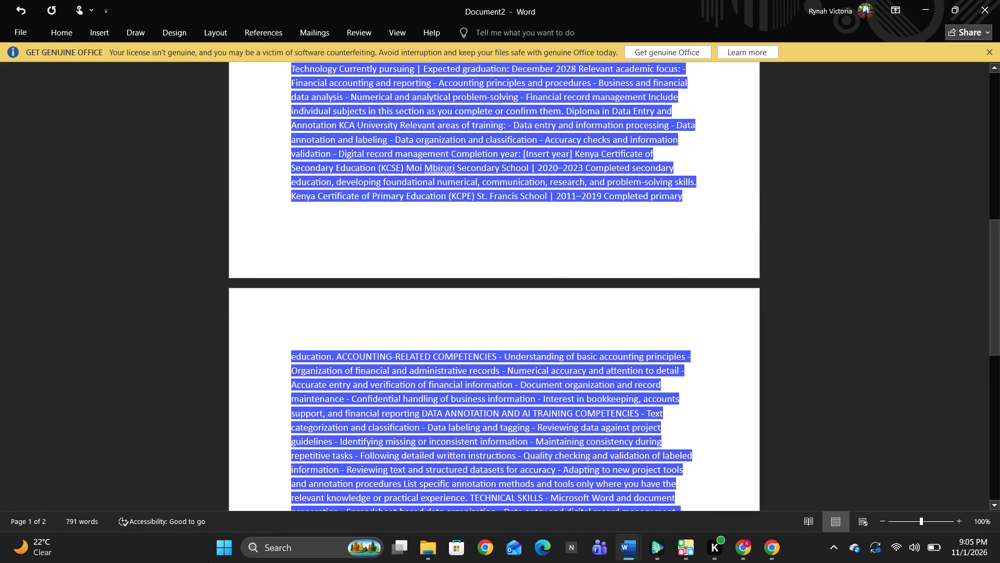
Open WhatsApp.
click(231, 551)
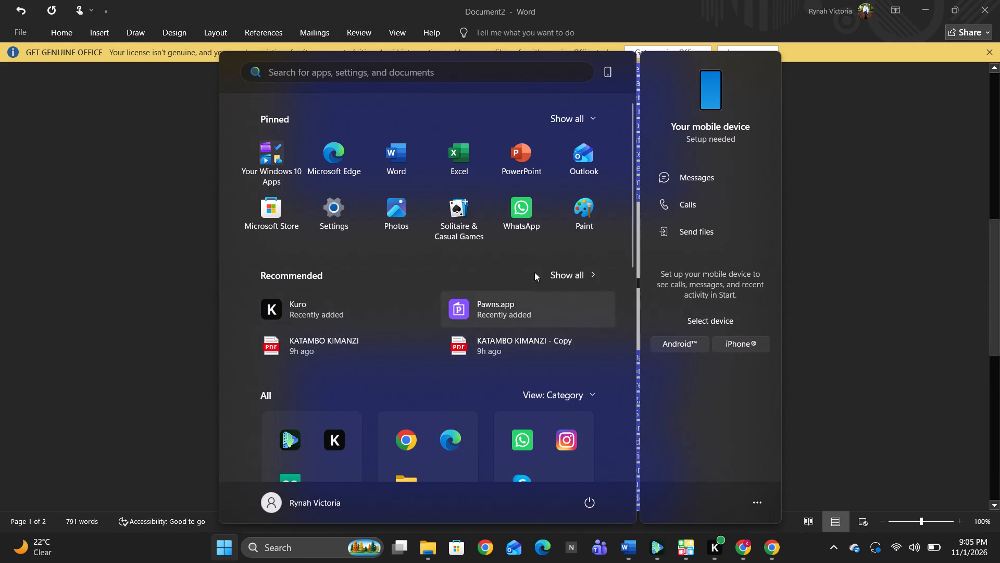
click(527, 218)
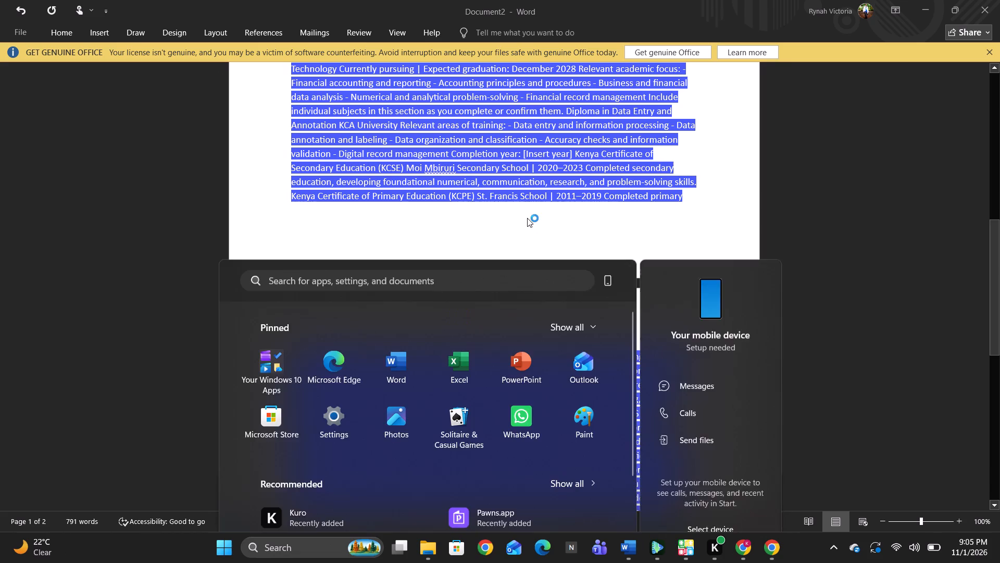
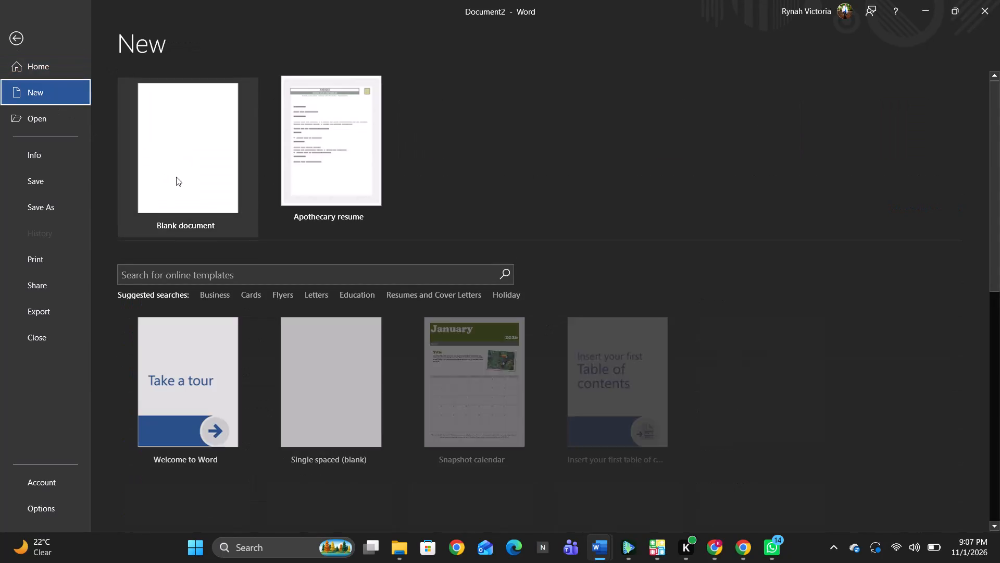
Create a new blank document and paste the copied CV text into it.
click(184, 172)
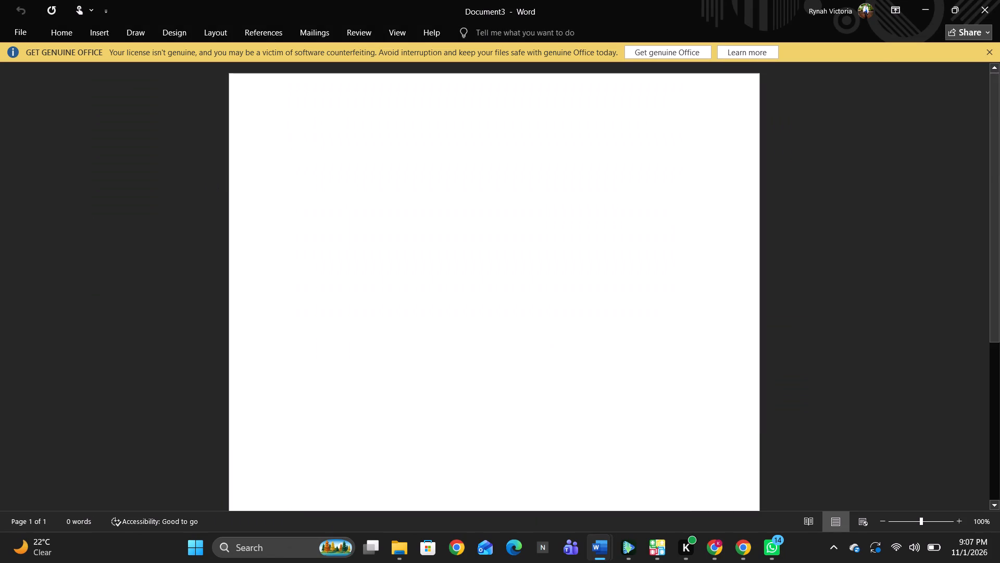
right_click(301, 144)
click(326, 226)
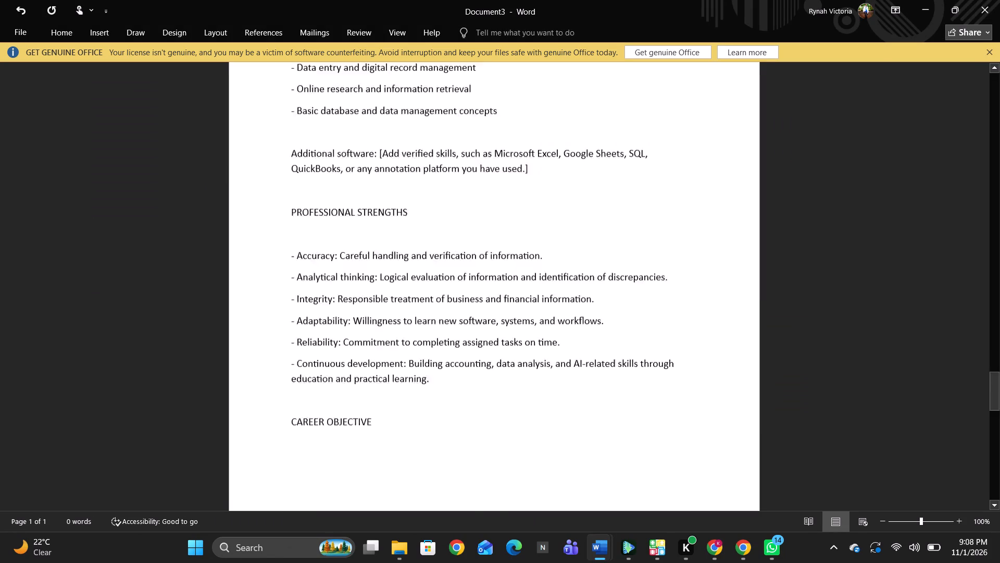
Look over the pasted CV from its closing sections back to the contact details on the first page.
scroll(411, 255, up, 10)
scroll(414, 254, up, 20)
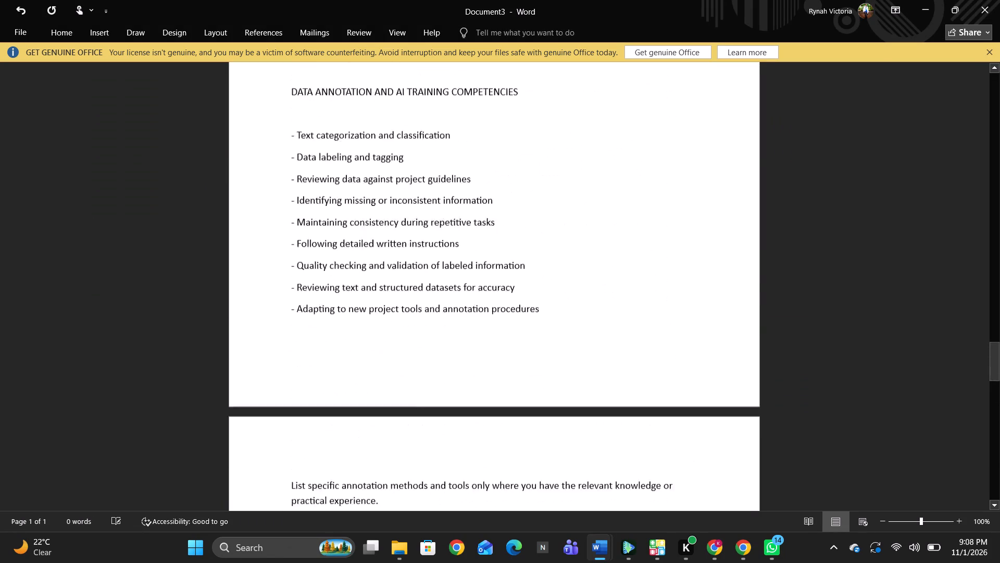
scroll(414, 252, up, 20)
scroll(414, 252, up, 20)
scroll(414, 252, up, 18)
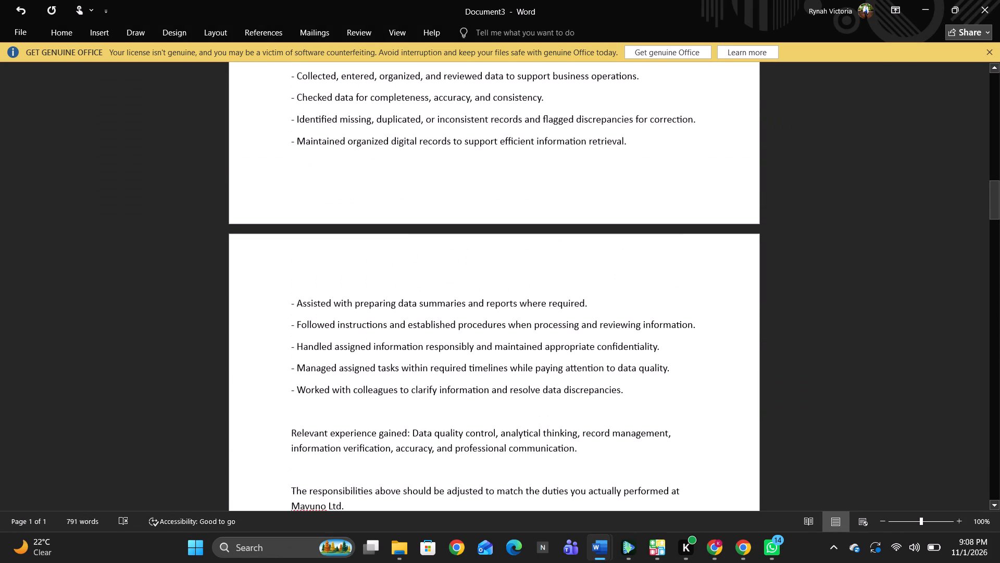
scroll(416, 250, up, 1)
scroll(416, 250, down, 2)
scroll(416, 250, up, 17)
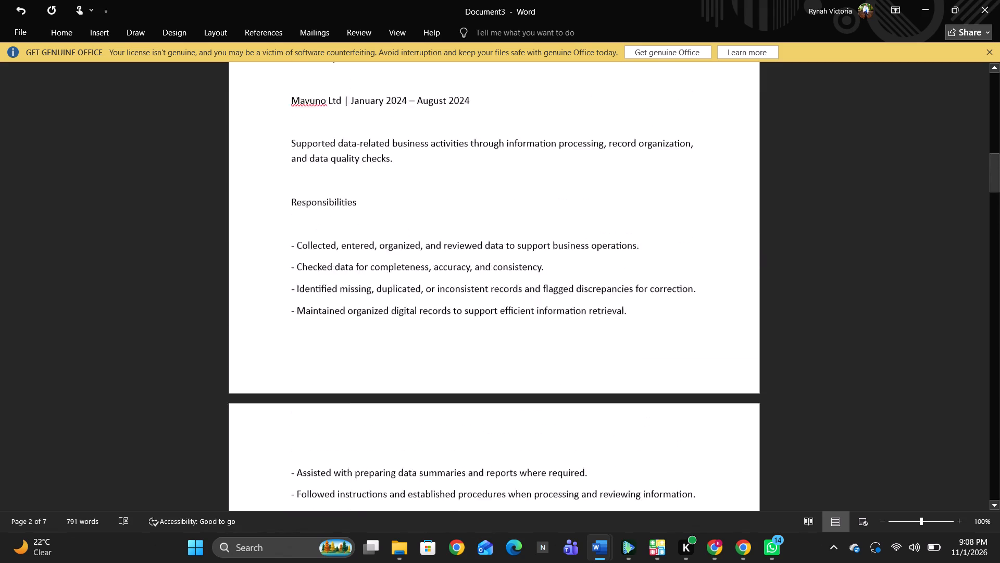
scroll(416, 250, up, 20)
scroll(416, 250, up, 2)
scroll(418, 250, down, 1)
scroll(418, 250, up, 10)
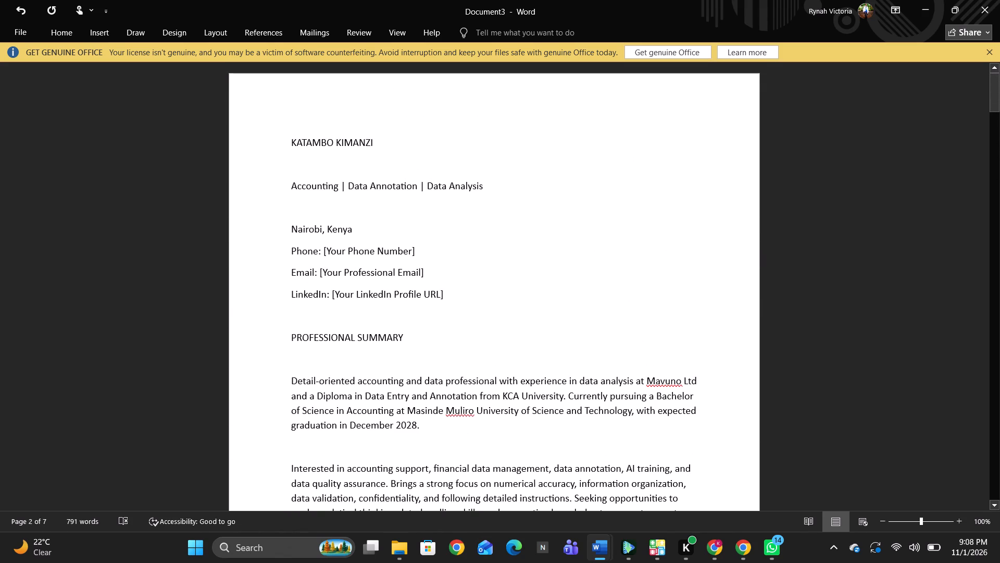
Delete the bracketed placeholder after "Phone:" in the CV's contact details, keeping the label.
click(411, 254)
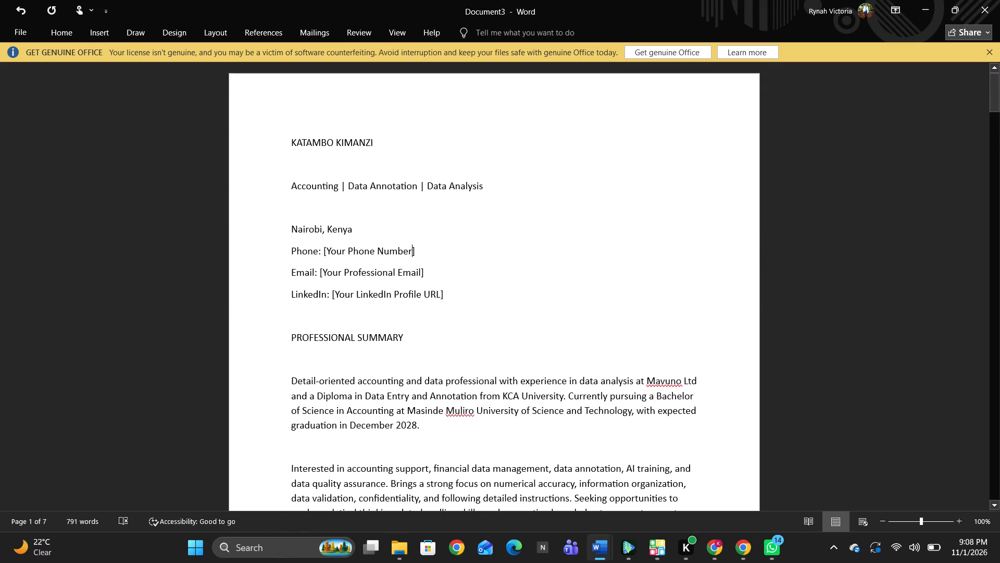
click(423, 254)
key(BackSpace)
key(BackSpace)
key(BackSpace)
key(BackSpace)
key(BackSpace)
key(BackSpace)
key(BackSpace)
key(BackSpace)
key(BackSpace)
key(BackSpace)
key(BackSpace)
key(BackSpace)
key(BackSpace)
key(BackSpace)
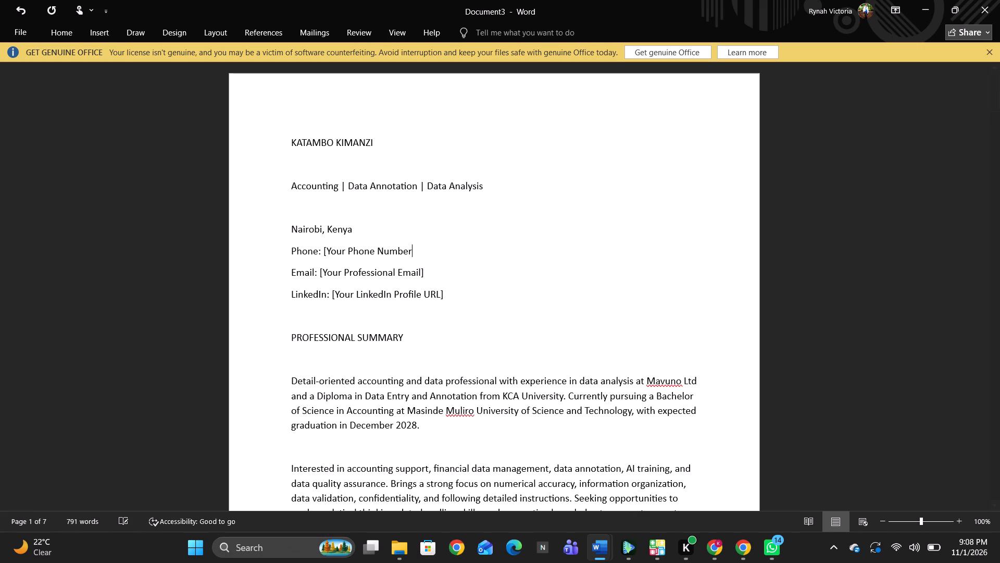
key(BackSpace)
key(BackSpace)
key(BackSpace)
key(BackSpace)
key(BackSpace)
Rework the ending of "Data Analysis" in the headline beneath the name, cutting the word back to "Analys".
click(484, 189)
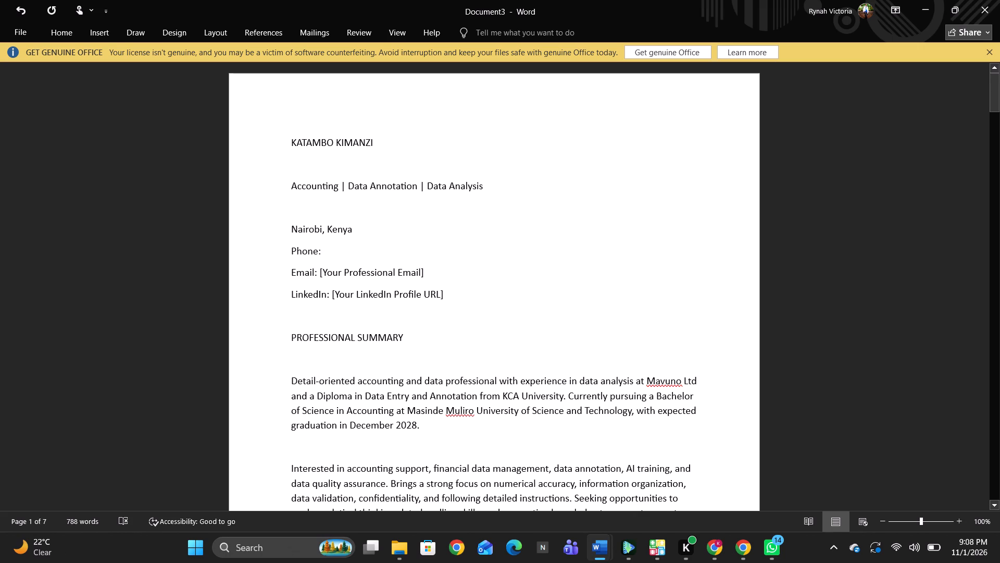
key(t)
key(BackSpace)
key(BackSpace)
key(BackSpace)
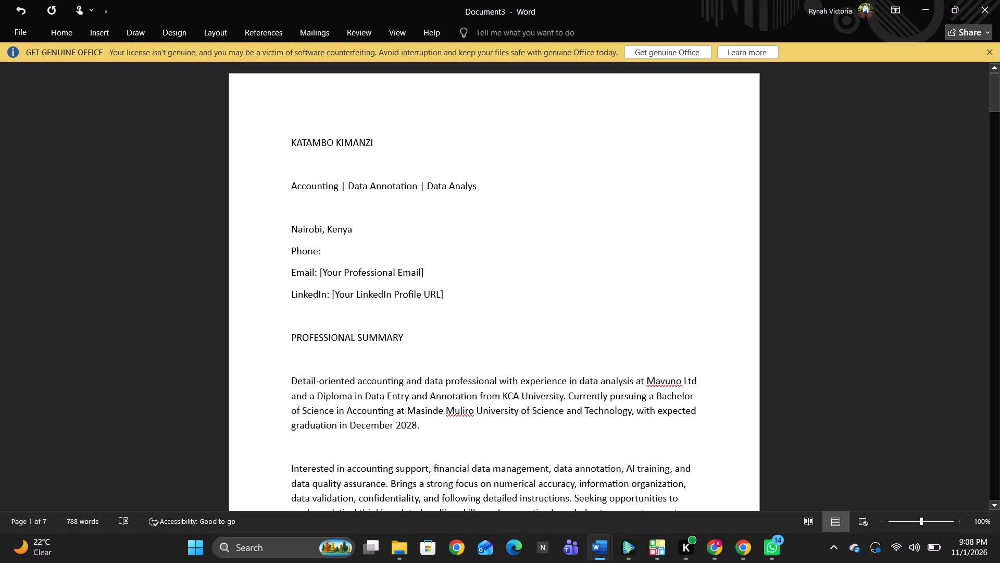
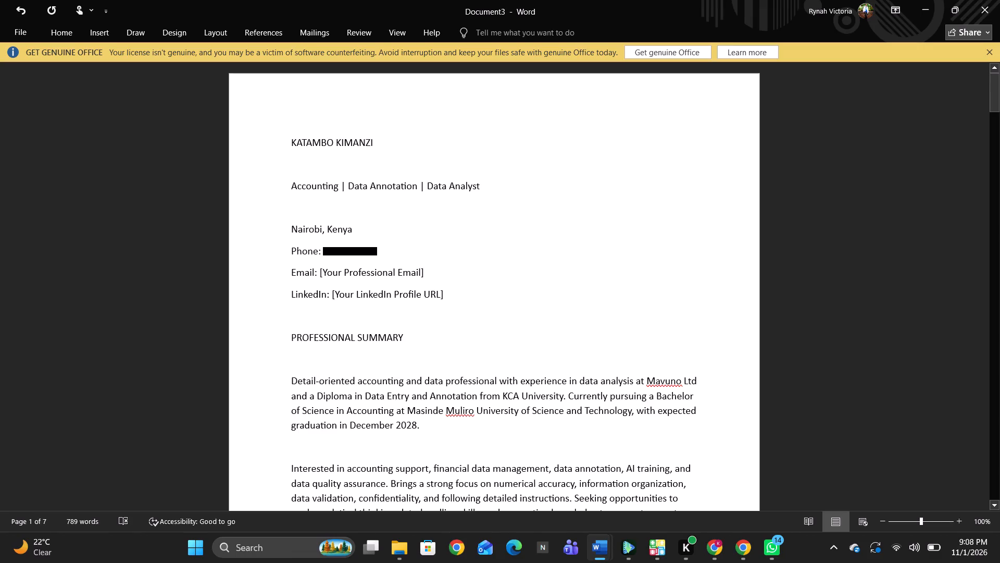
Select the bracketed placeholder after "Email:" in the CV's contact details, leaving the label out of the selection.
drag(422, 271, 332, 271)
drag(320, 270, 318, 269)
drag(318, 269, 420, 279)
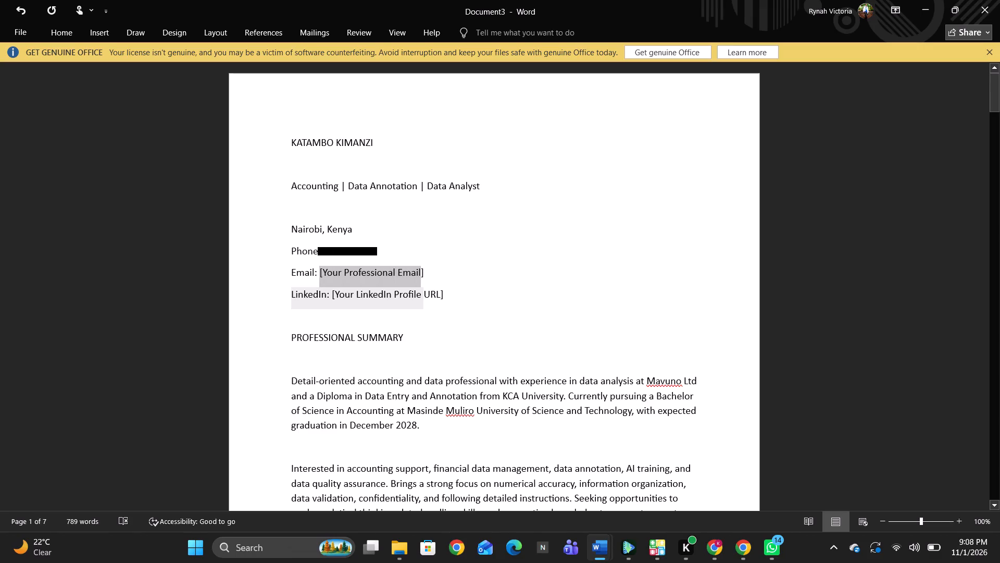
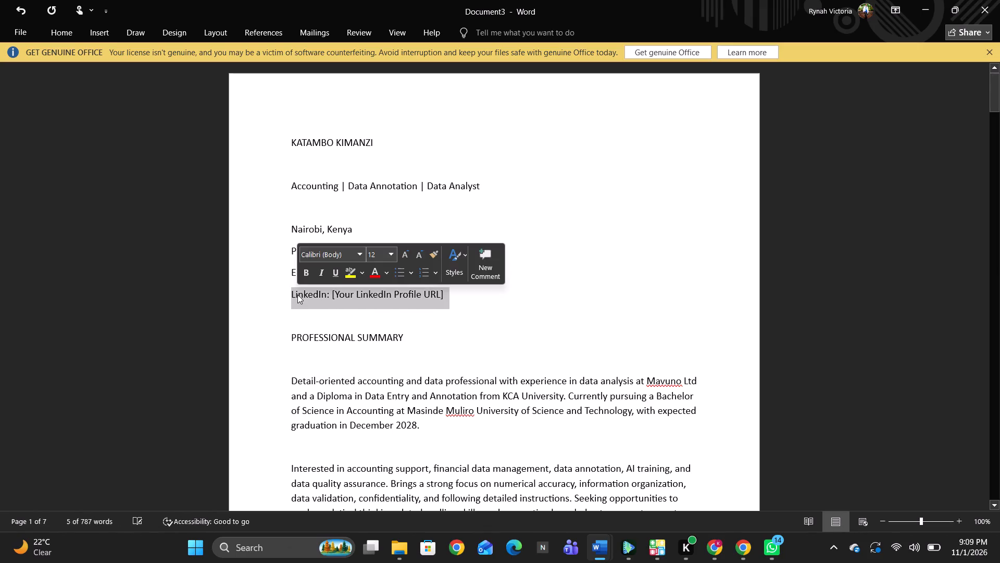
Delete the LinkedIn placeholder line from the CV's contact details.
key(Delete)
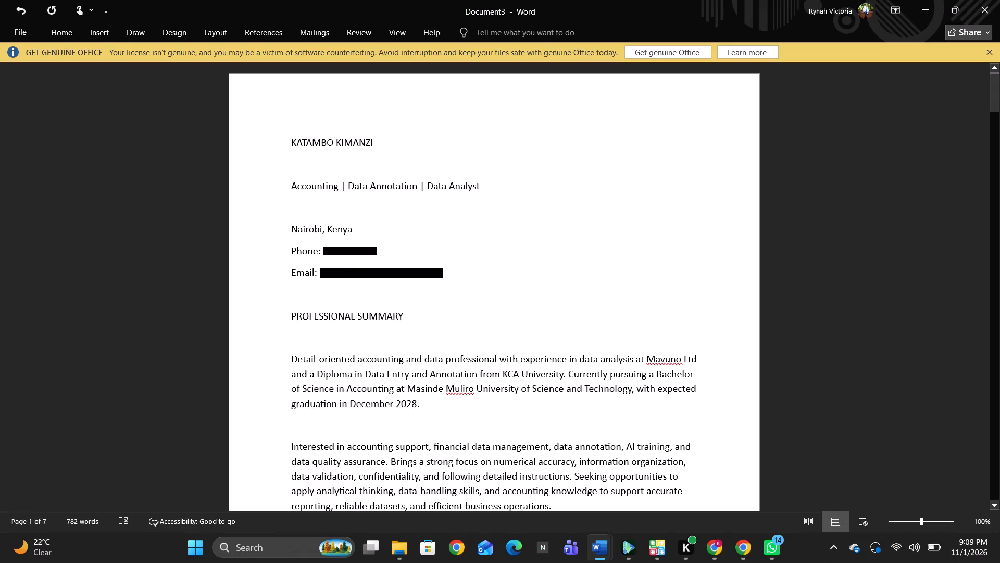
Remove the blank line between the applicant's name and the headline beneath it.
click(301, 160)
key(BackSpace)
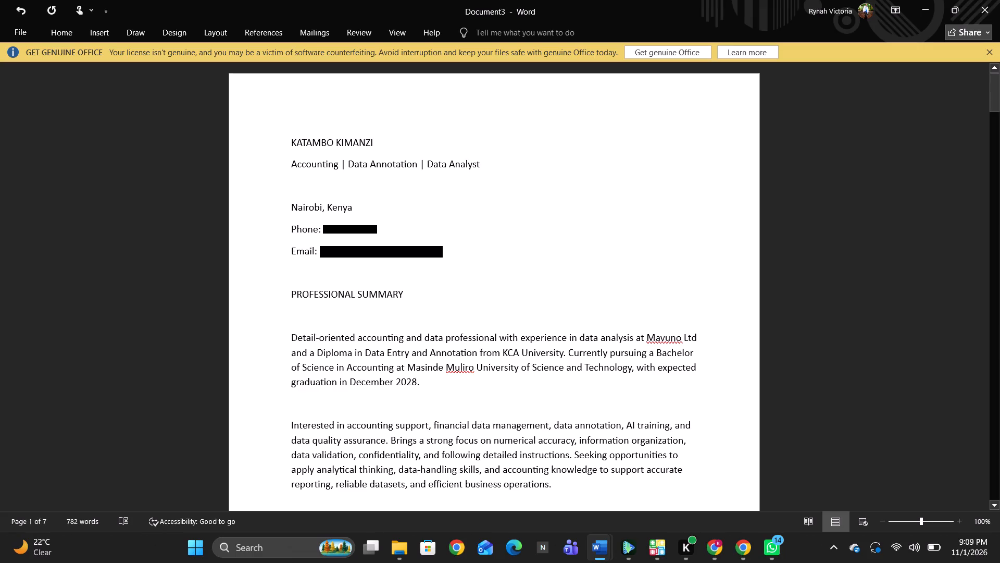
Insert the word "Company" after "Mavuno Ltd" in the first paragraph of the Professional Summary.
click(703, 337)
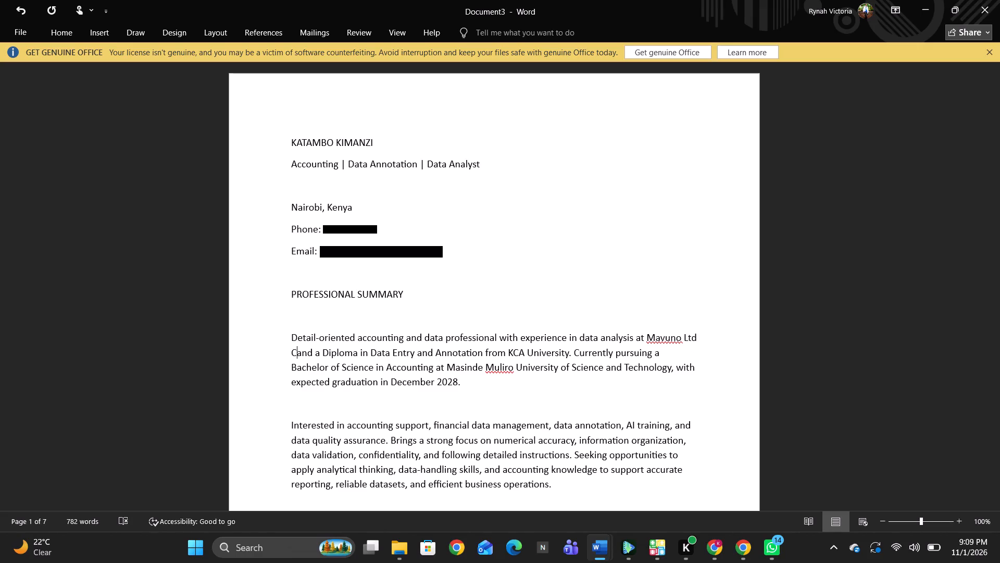
text(om)
text(pany)
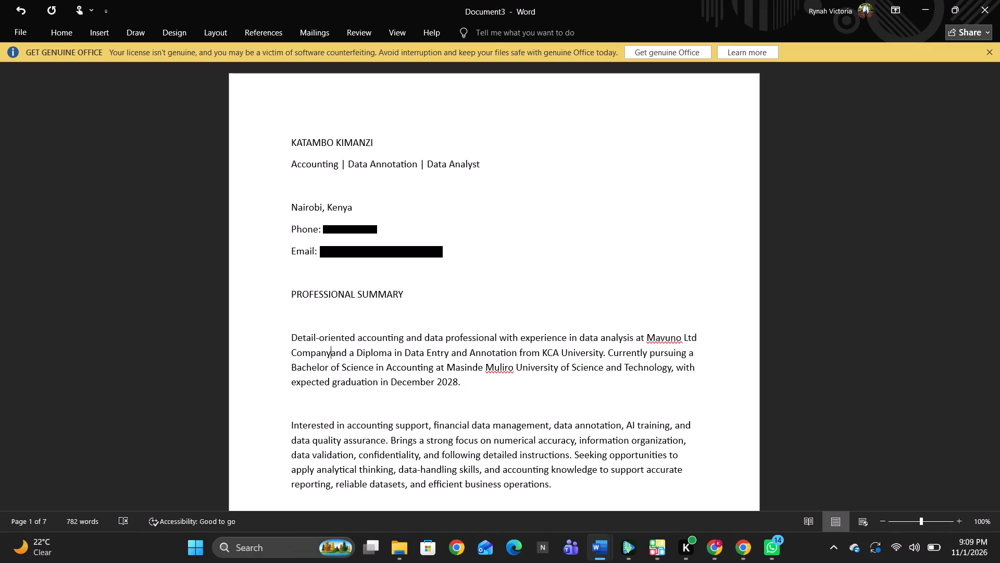
key(space)
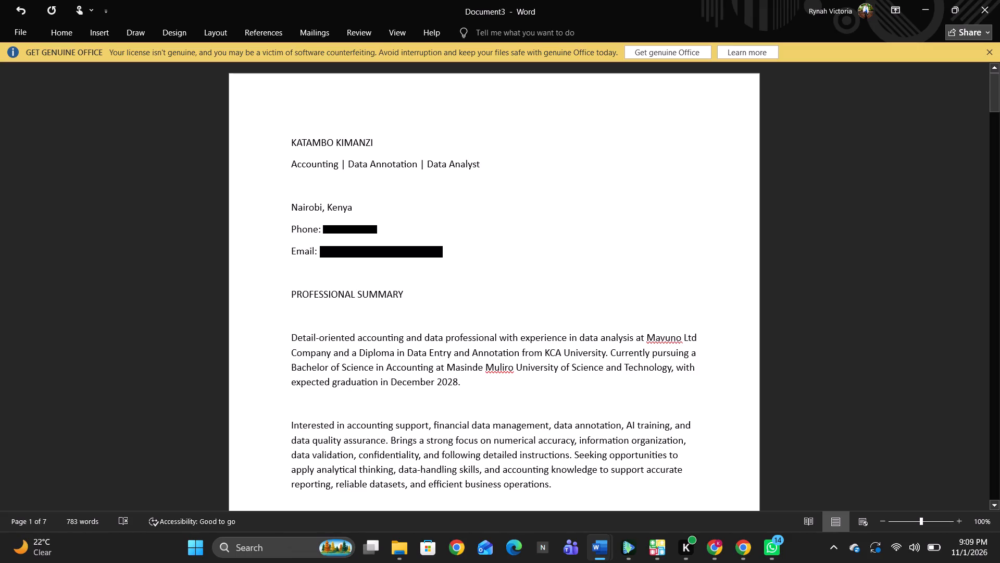
Delete the blank lines between the two summary paragraphs and directly above and below the "CORE SKILLS" heading.
click(302, 405)
key(BackSpace)
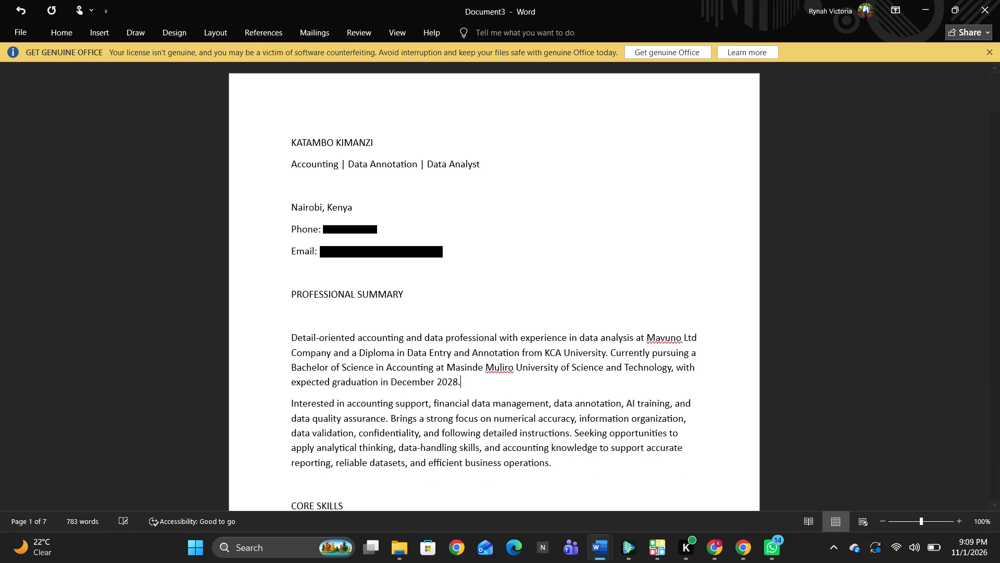
scroll(315, 429, down, 2)
scroll(374, 391, down, 2)
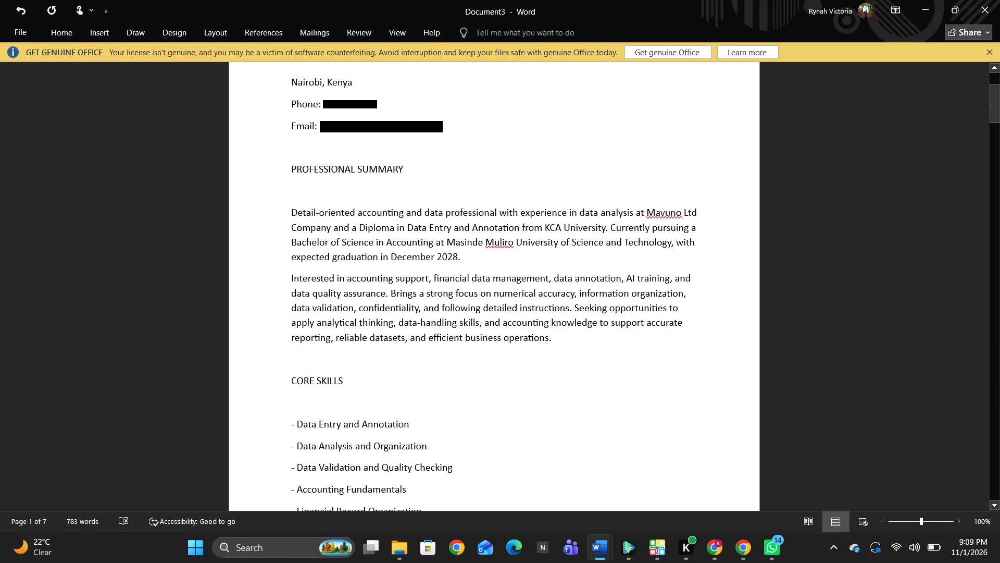
click(319, 377)
click(331, 360)
key(BackSpace)
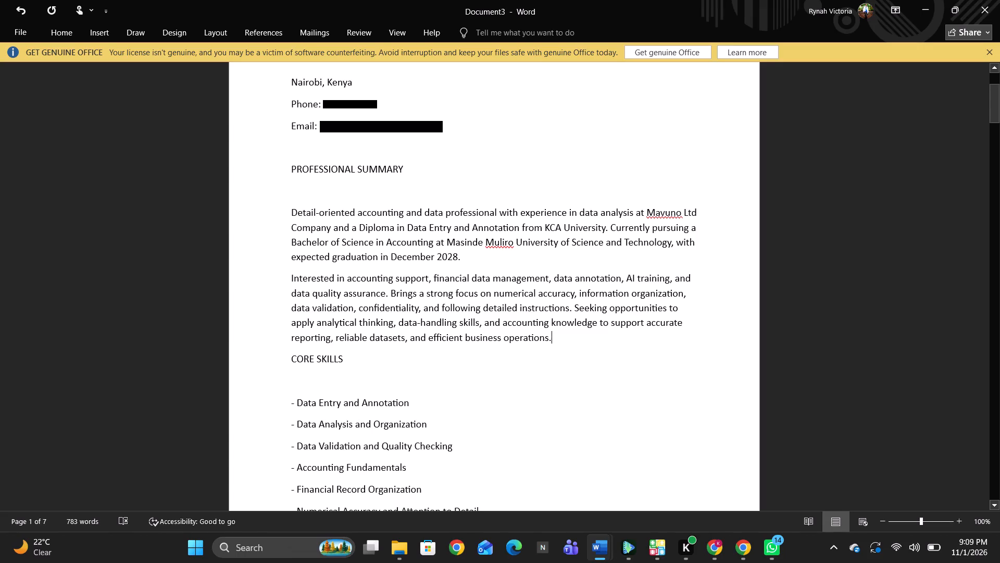
click(318, 384)
key(BackSpace)
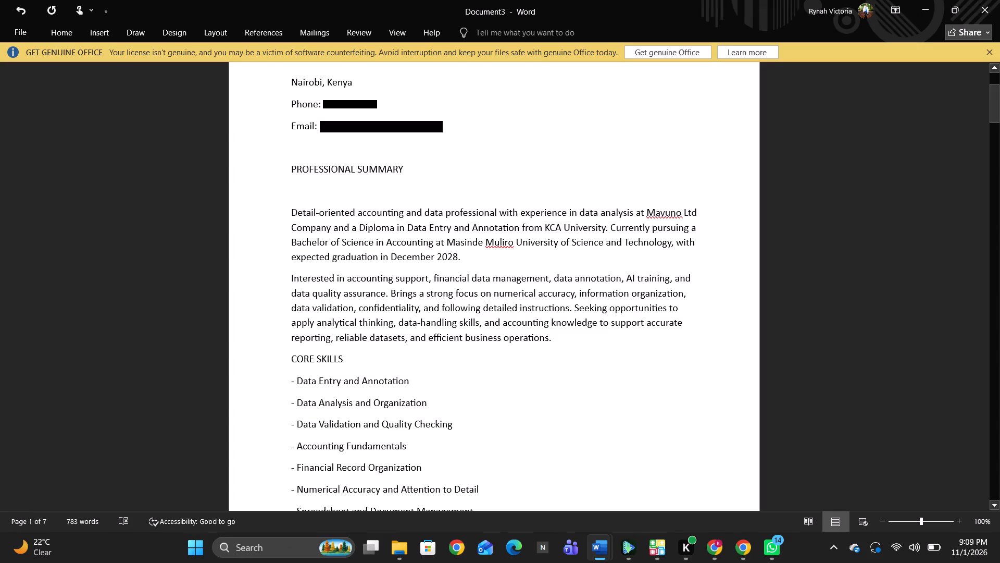
Delete the blank lines in the Professional Experience entry, from below "Data Analyst" down to the first item under "Responsibilities".
scroll(376, 481, down, 1)
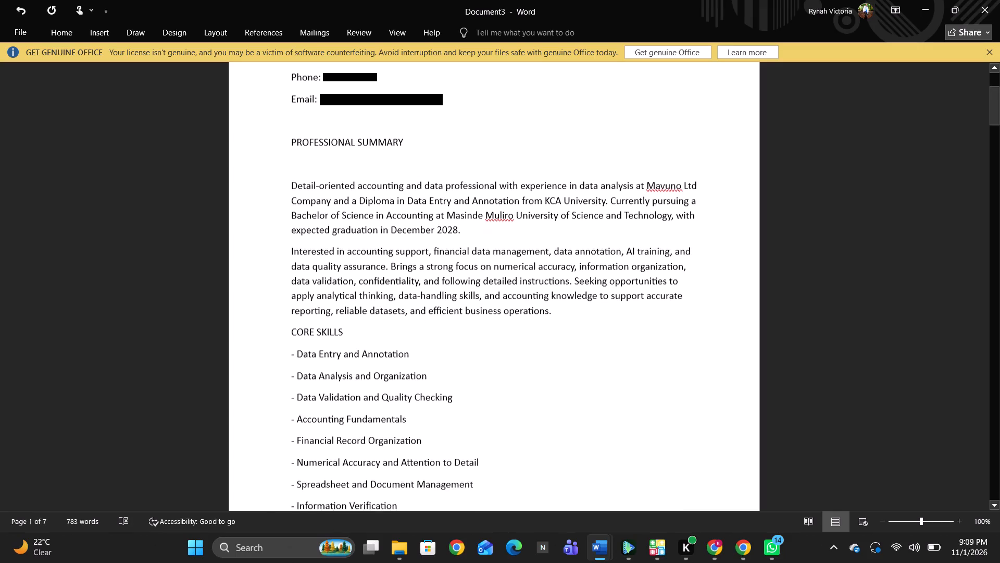
scroll(376, 481, down, 12)
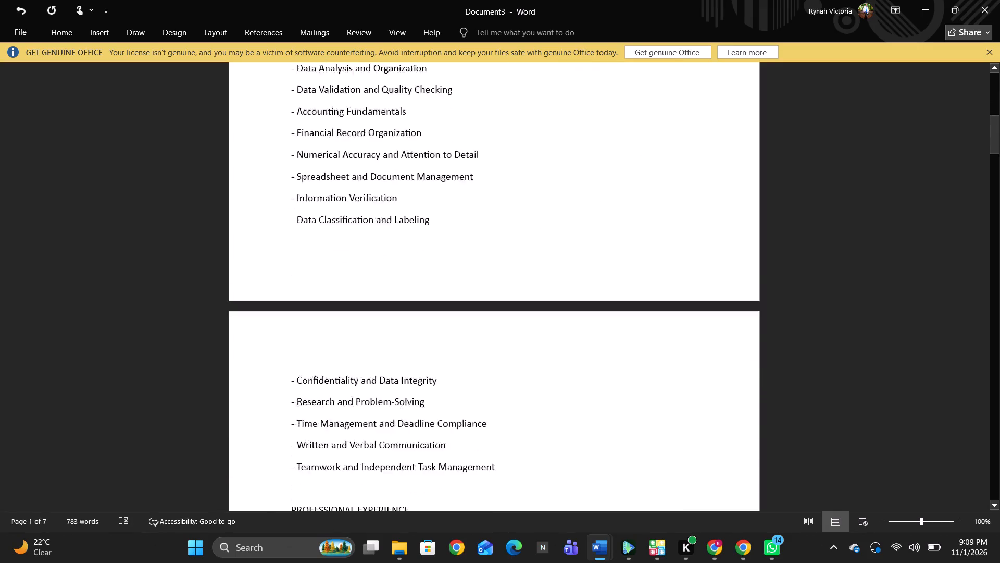
scroll(375, 482, down, 4)
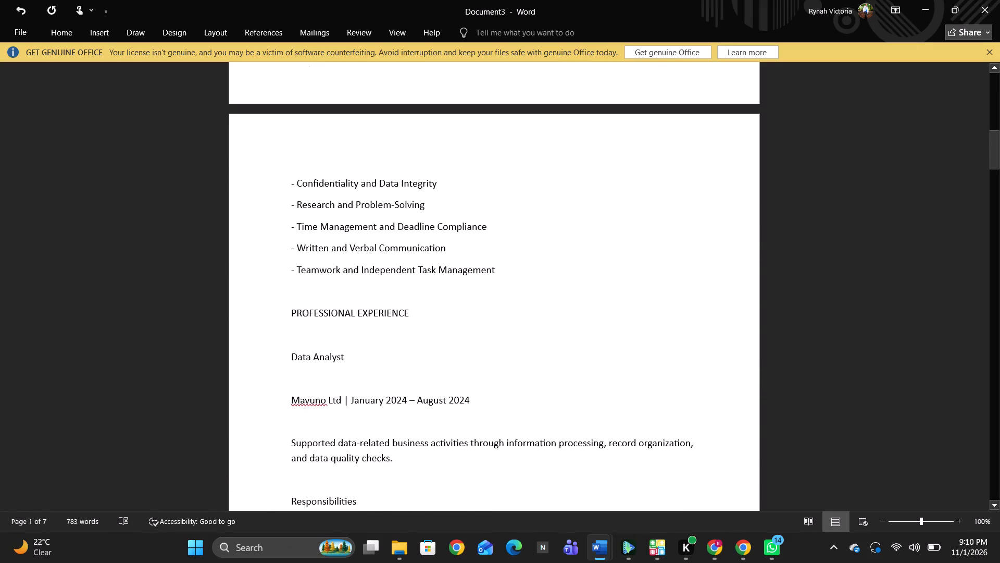
click(333, 339)
click(306, 378)
key(BackSpace)
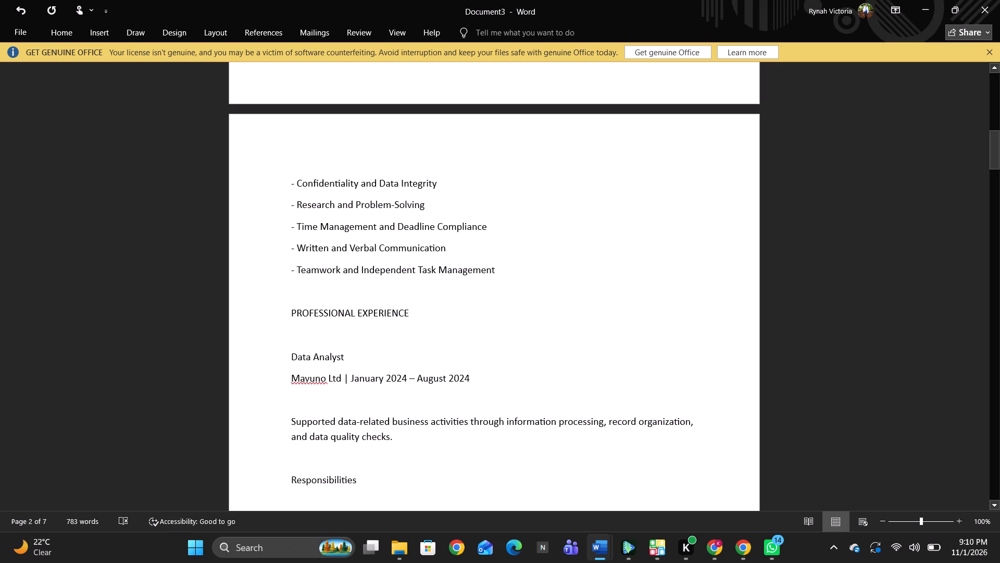
click(311, 398)
key(BackSpace)
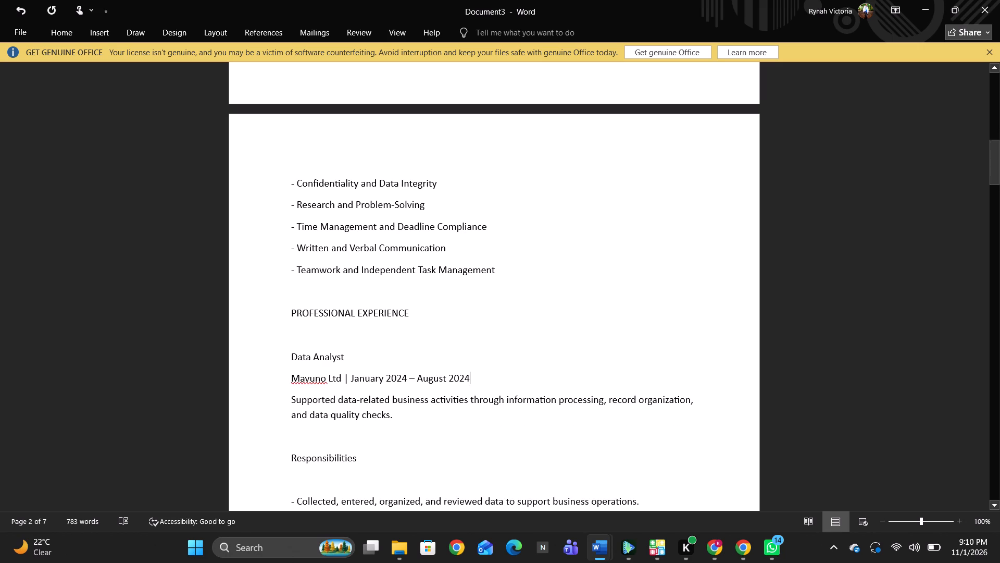
click(308, 448)
key(BackSpace)
scroll(323, 483, down, 1)
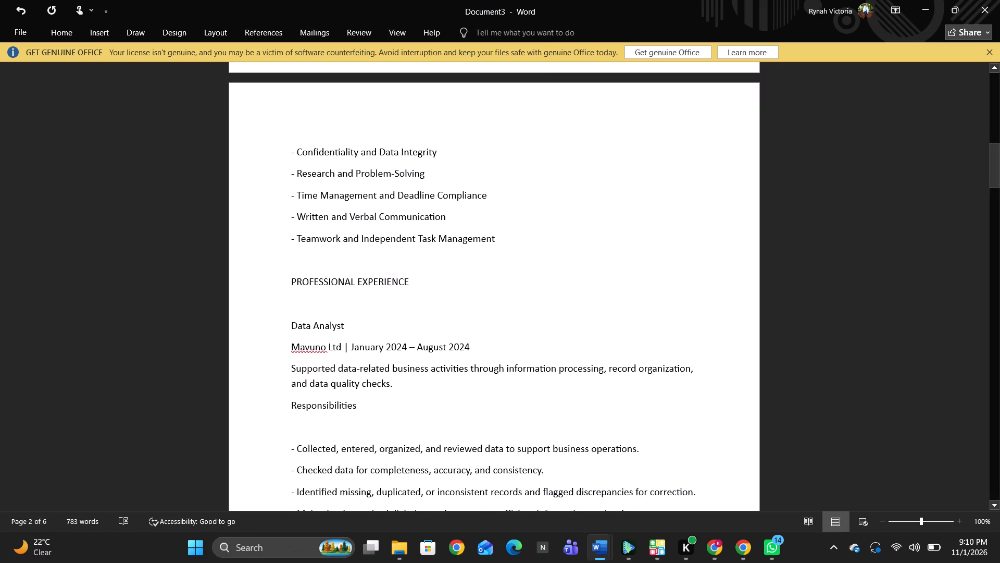
click(307, 427)
key(BackSpace)
Delete the blank lines above and below the "Relevant experience gained" paragraph.
scroll(328, 435, down, 9)
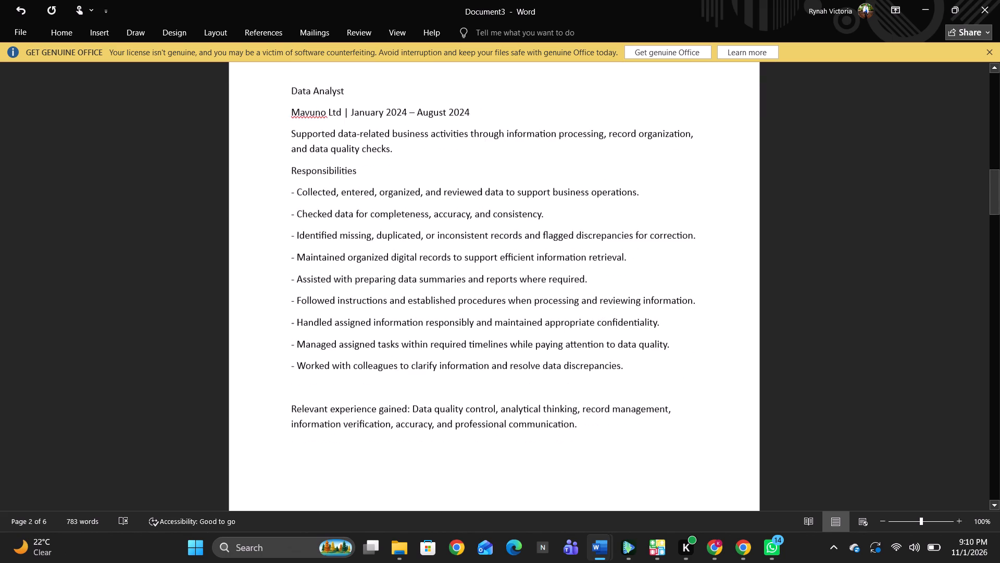
click(330, 346)
key(BackSpace)
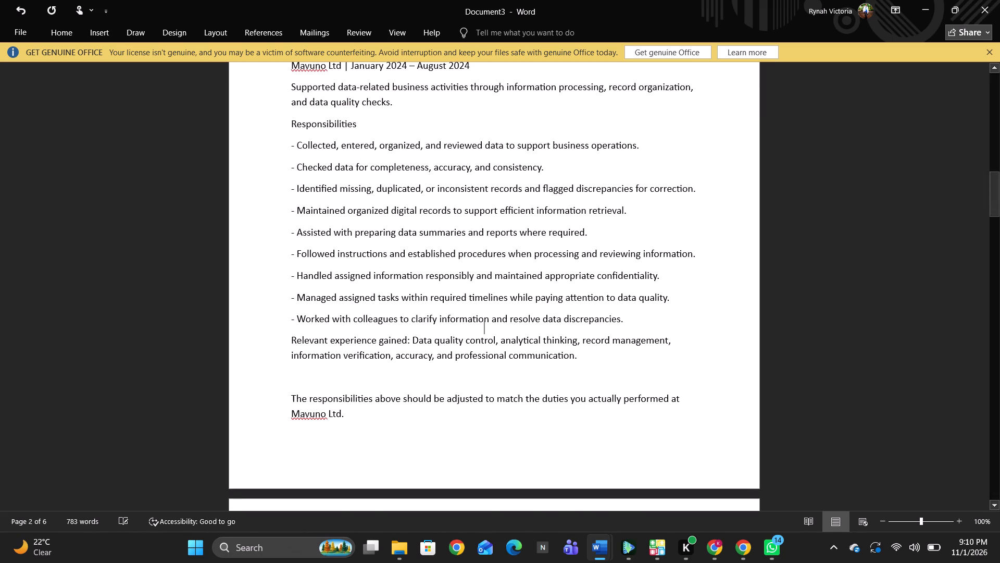
scroll(354, 391, down, 3)
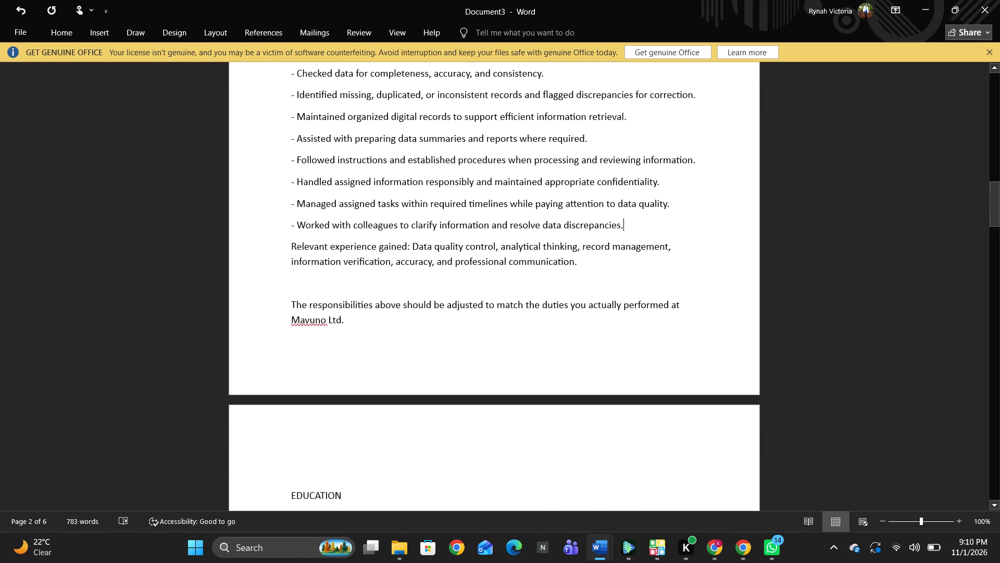
click(332, 287)
key(BackSpace)
Delete the blank lines above and below "Bachelor of Science in Accounting" in the Education section.
scroll(321, 365, down, 4)
click(321, 369)
key(BackSpace)
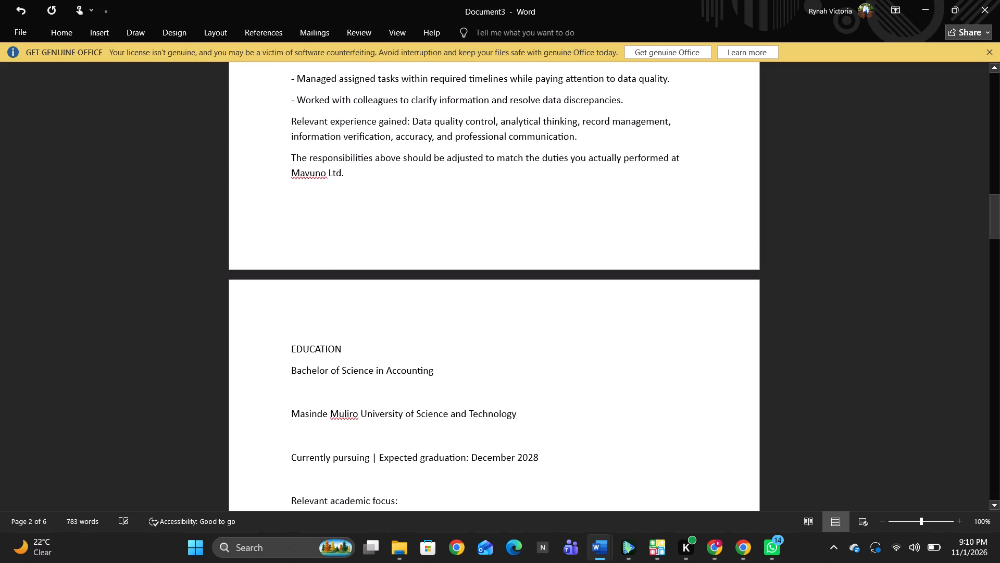
click(319, 402)
key(BackSpace)
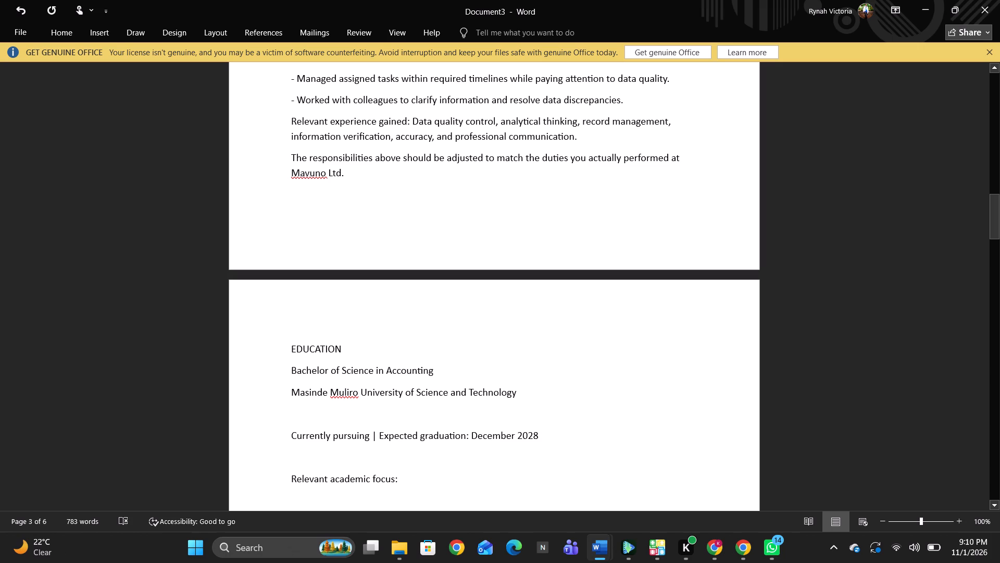
Move "Bachelor of Science in Accounting" from its own line to directly after "Currently pursuing" in the Education section.
drag(446, 372, 372, 372)
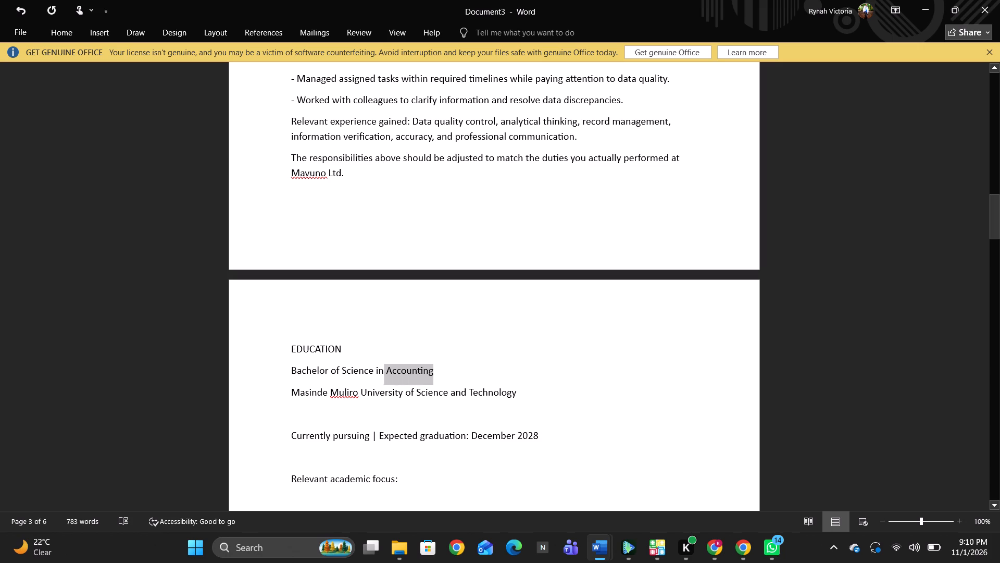
drag(372, 372, 290, 372)
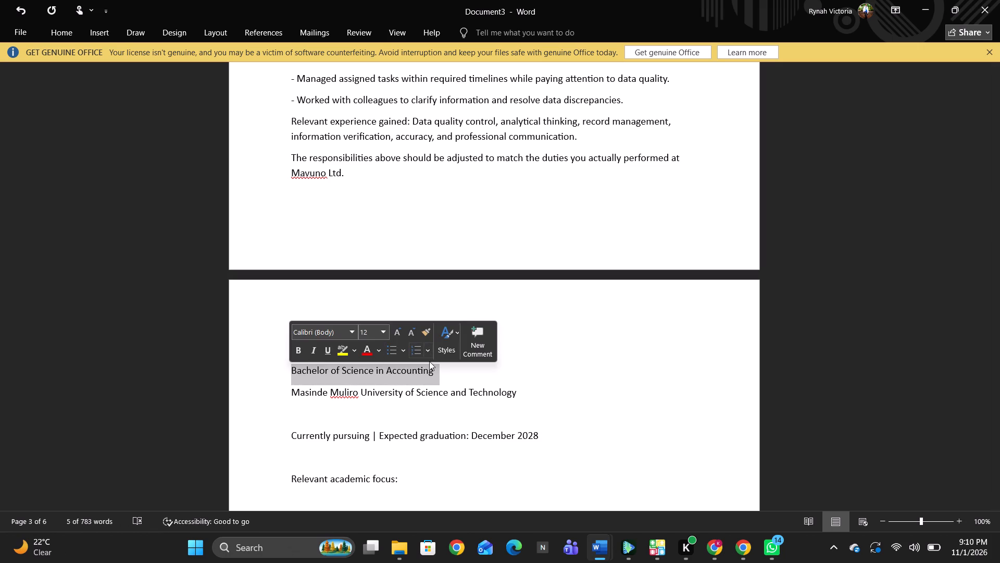
drag(377, 371, 371, 437)
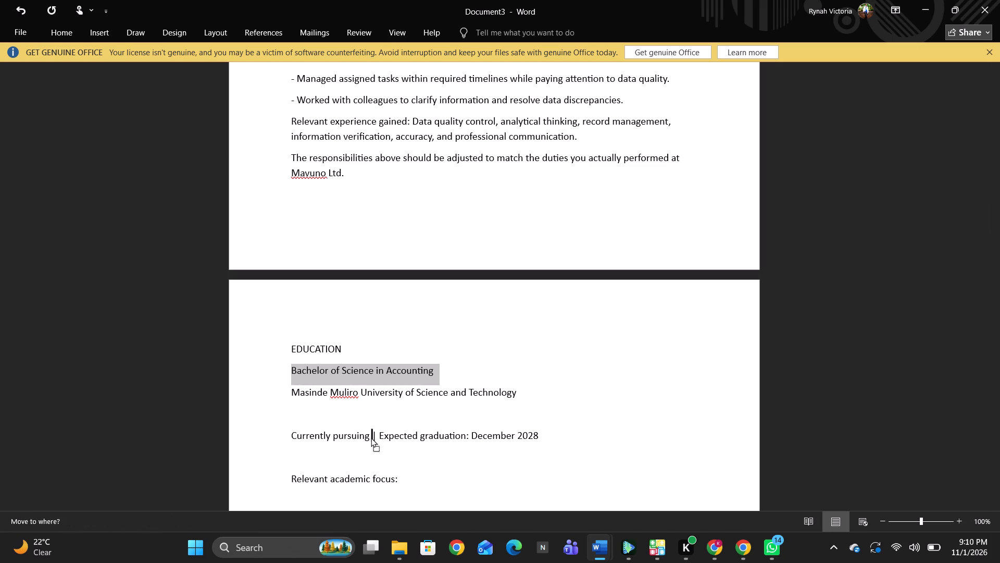
drag(371, 437, 371, 437)
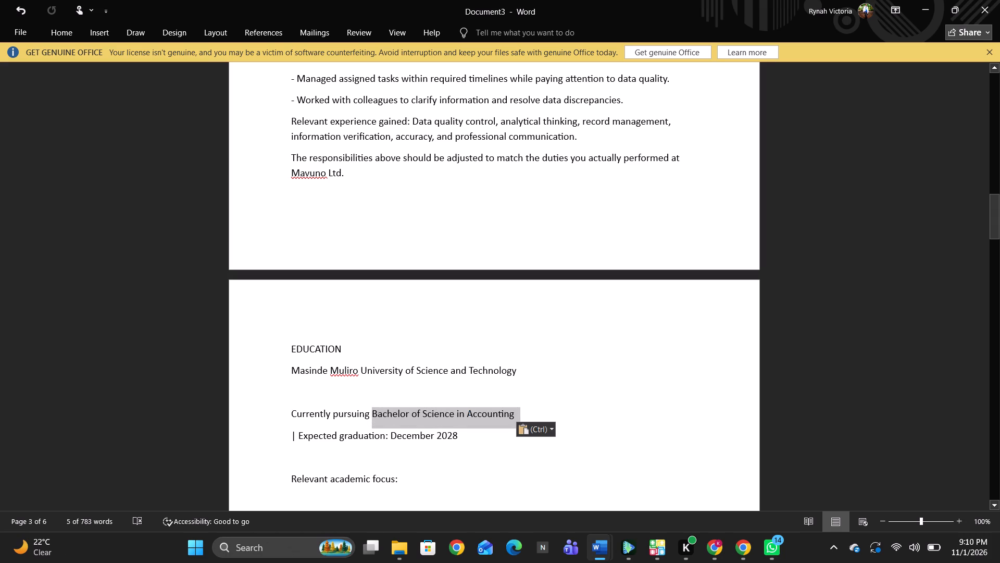
click(472, 468)
Delete the blank lines below the Masinde Muliro University line, above and below "Relevant academic focus:", and after "Financial record management".
click(308, 405)
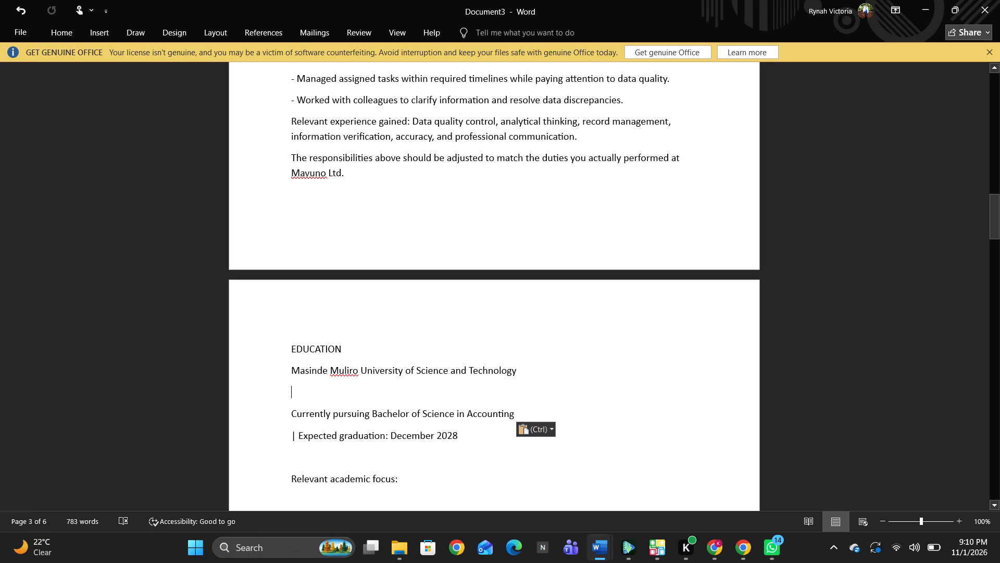
key(BackSpace)
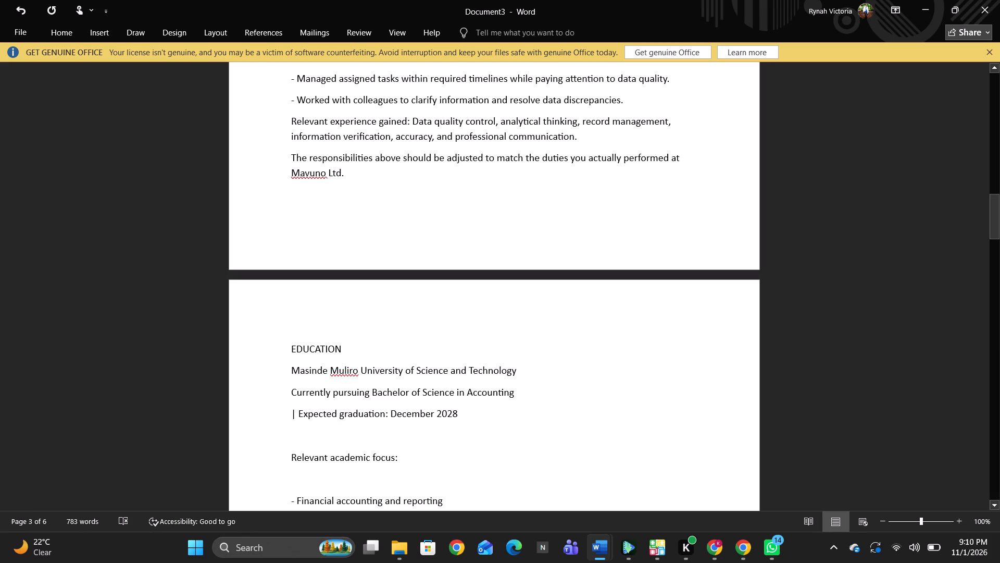
scroll(337, 455, down, 1)
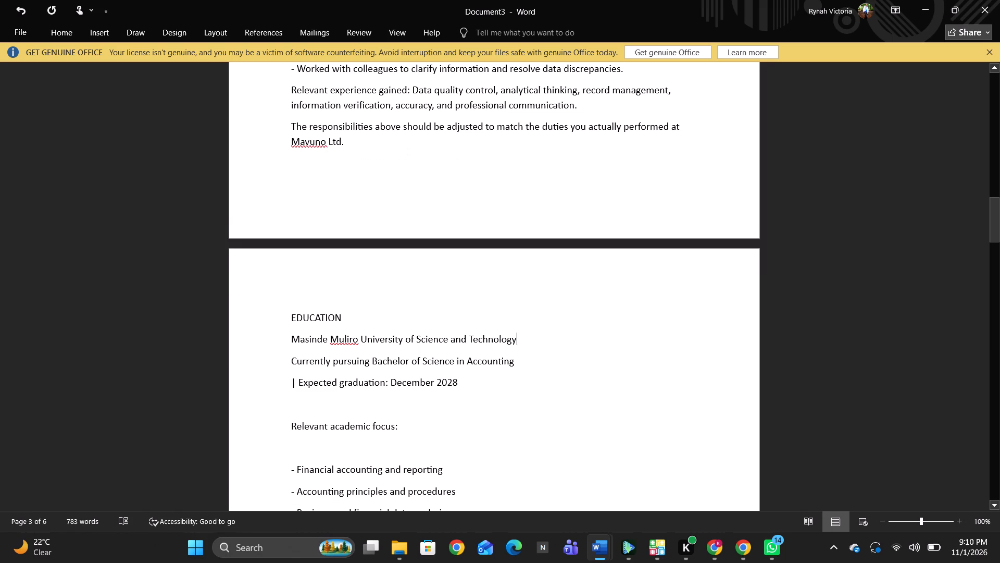
scroll(351, 429, down, 2)
click(322, 391)
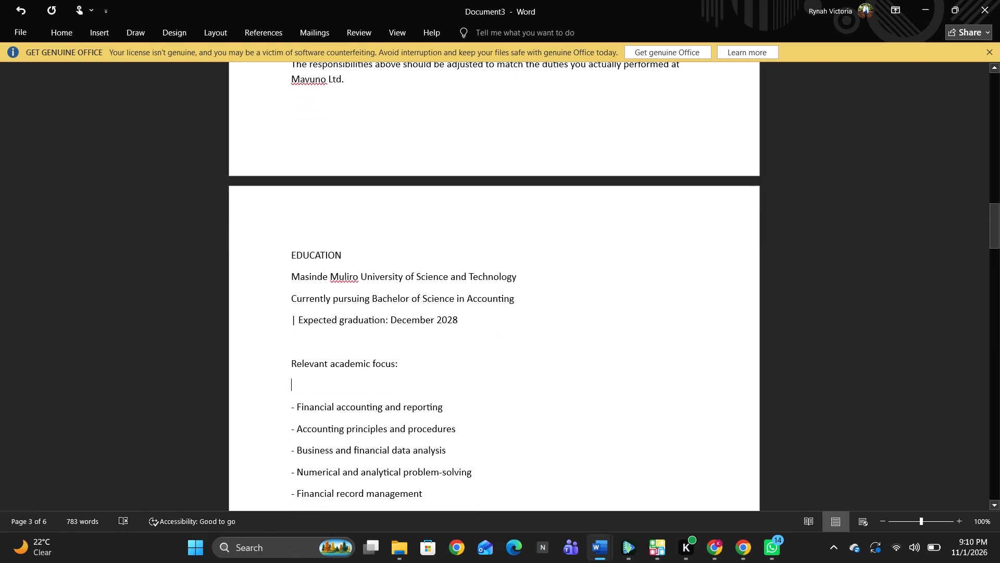
key(bracketright)
key(BackSpace)
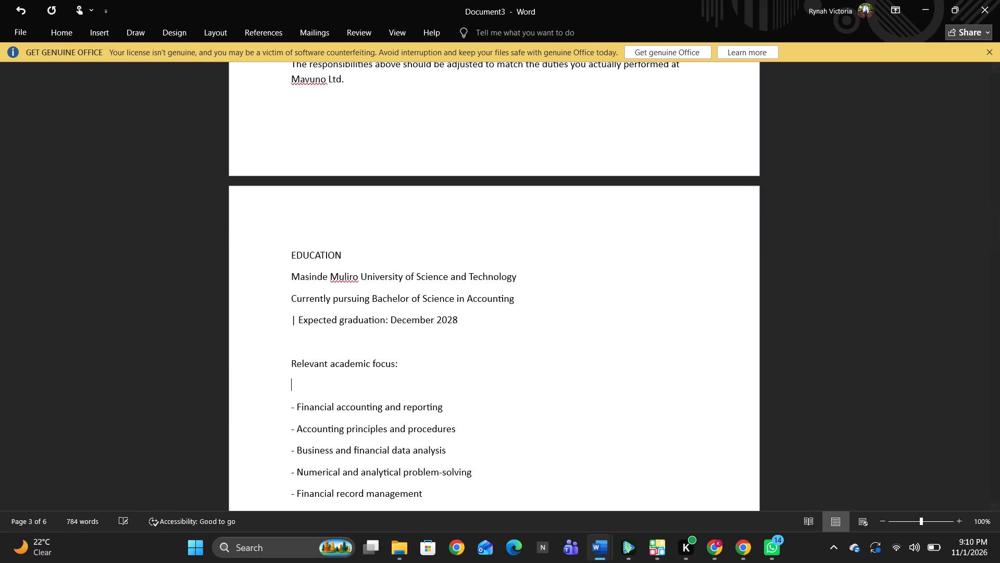
key(BackSpace)
scroll(331, 412, down, 3)
click(341, 249)
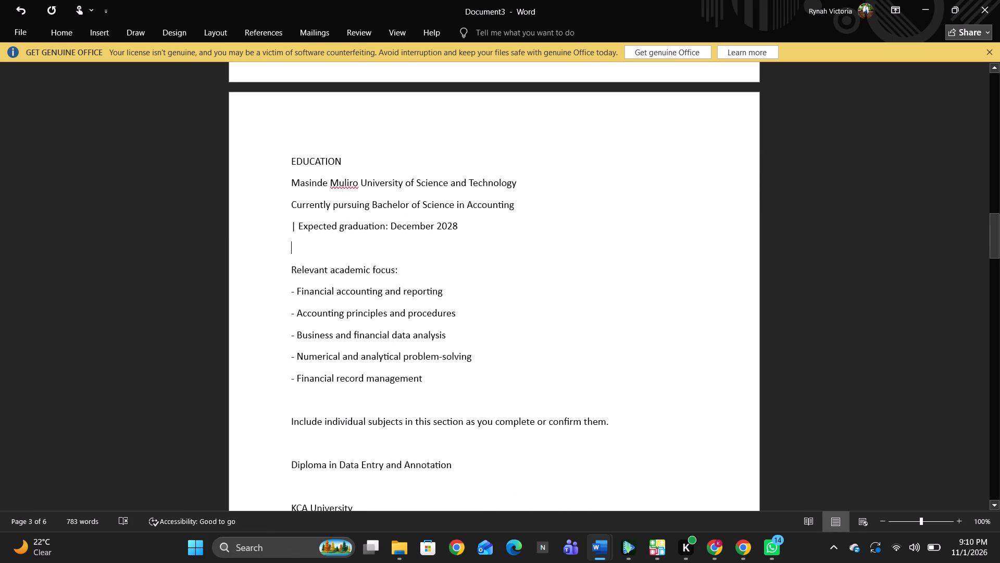
key(BackSpace)
scroll(341, 351, down, 1)
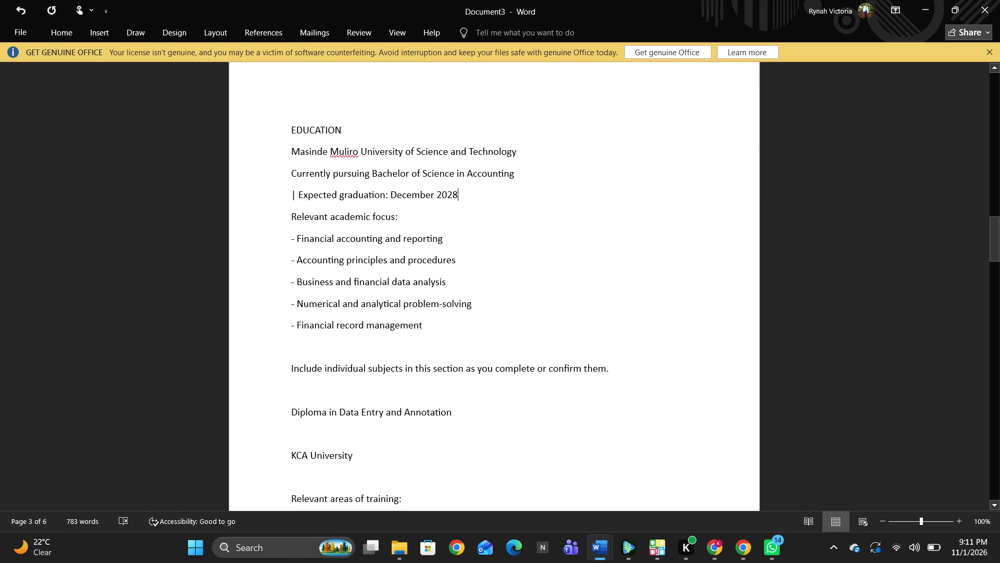
click(335, 342)
key(BackSpace)
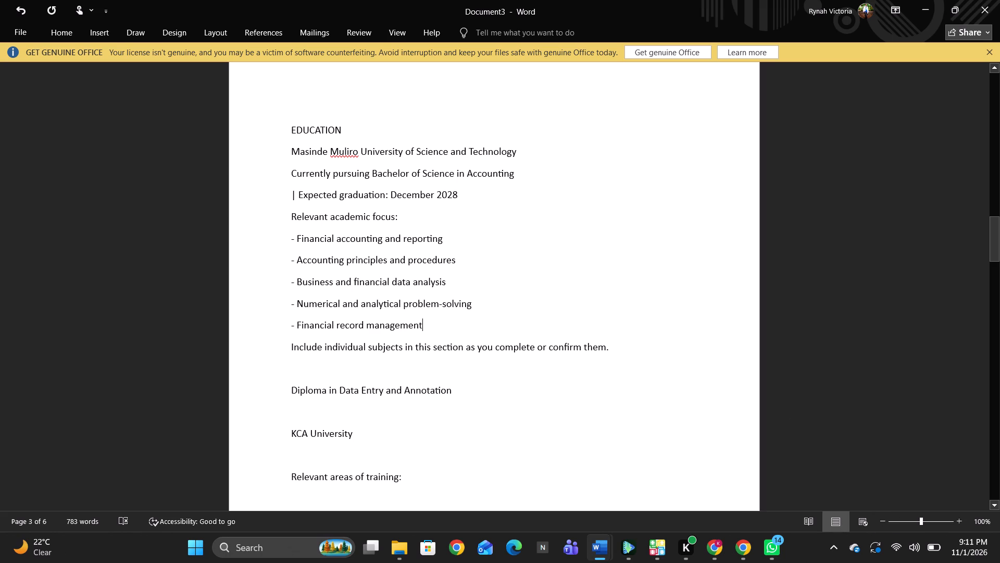
Move the "Diploma in Data Entry and Annotation" line to directly below "KCA University" in the Education section.
drag(292, 389, 451, 400)
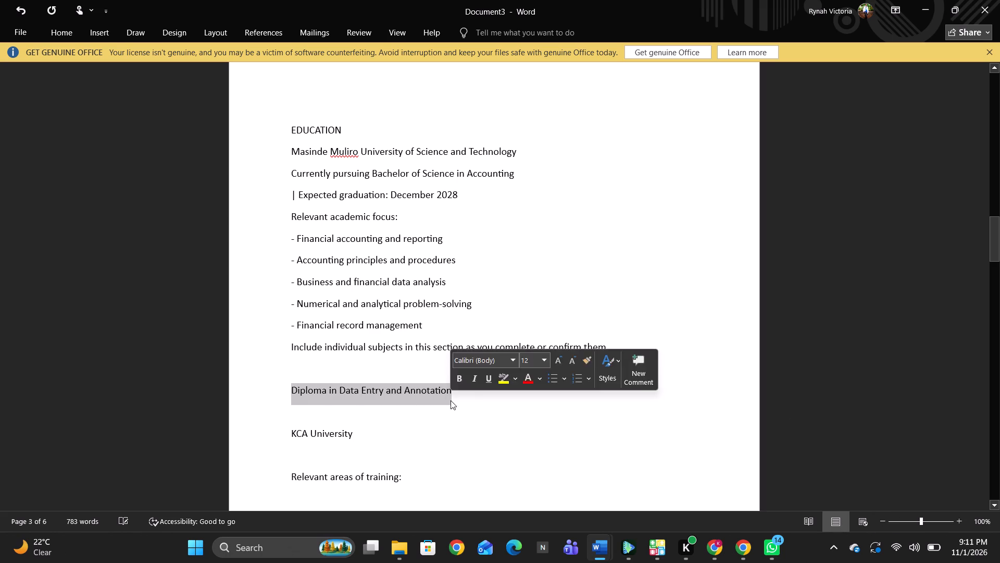
click(414, 393)
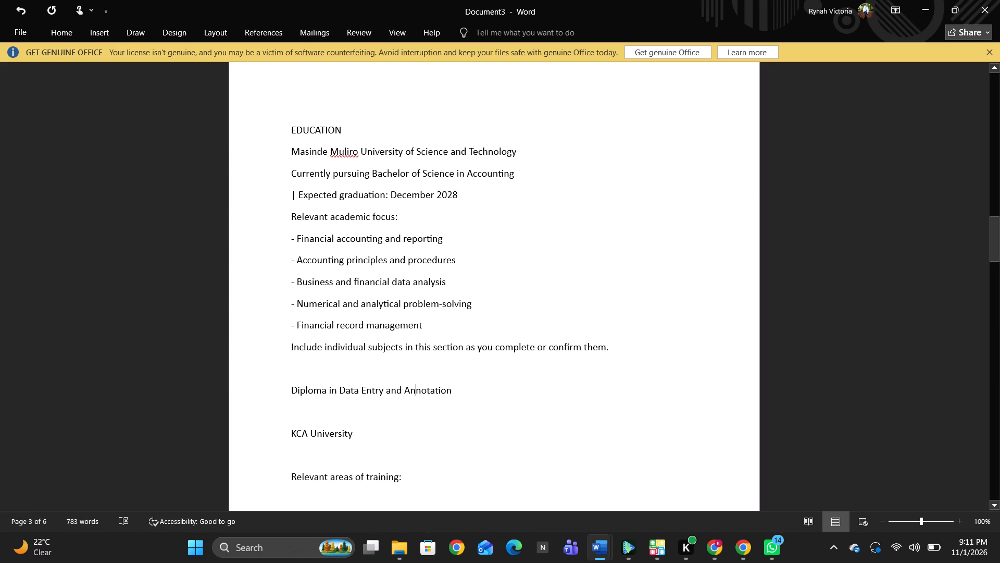
drag(289, 390, 454, 399)
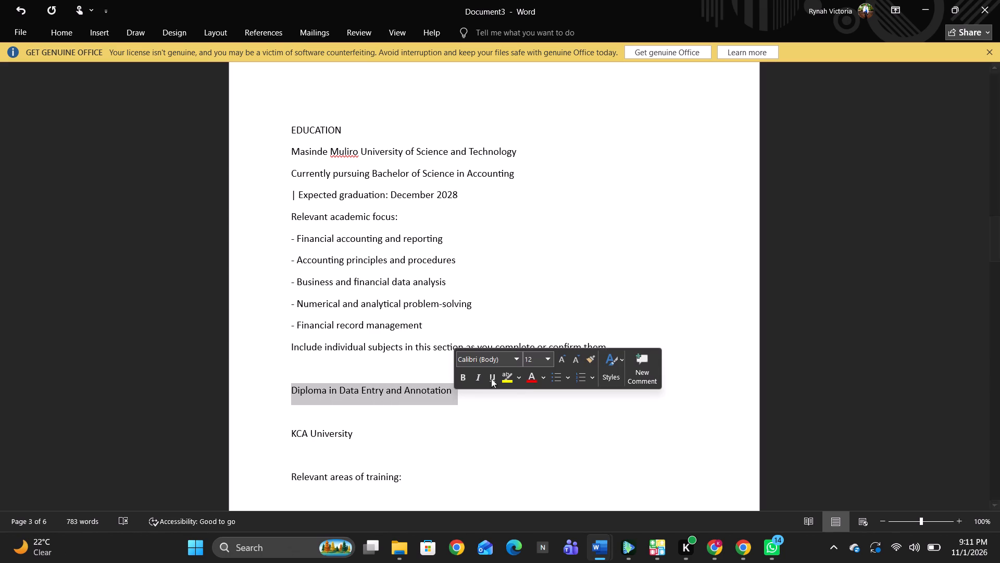
drag(429, 395, 394, 414)
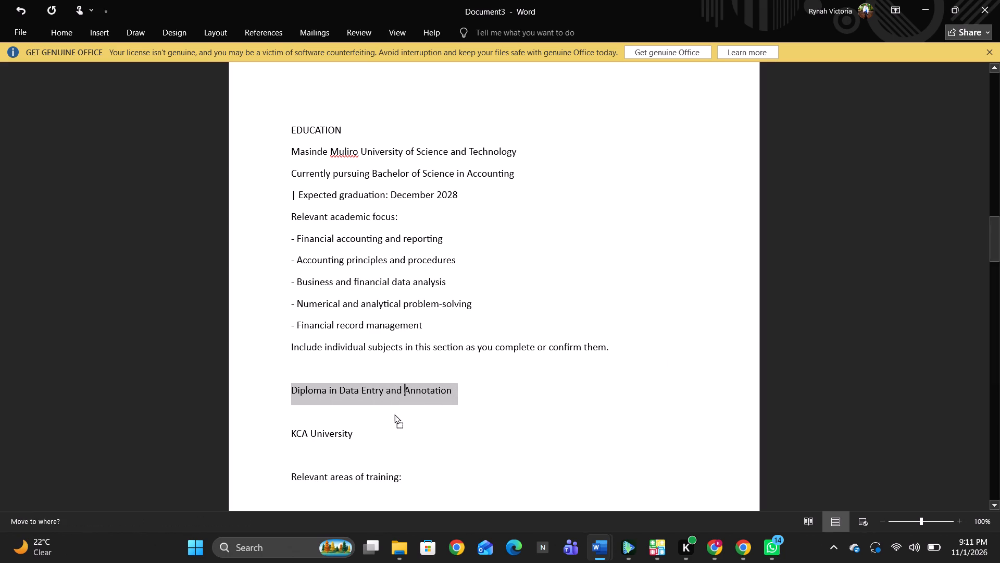
drag(394, 414, 342, 455)
Reduce the blank lines above "KCA University" to a single one.
click(308, 378)
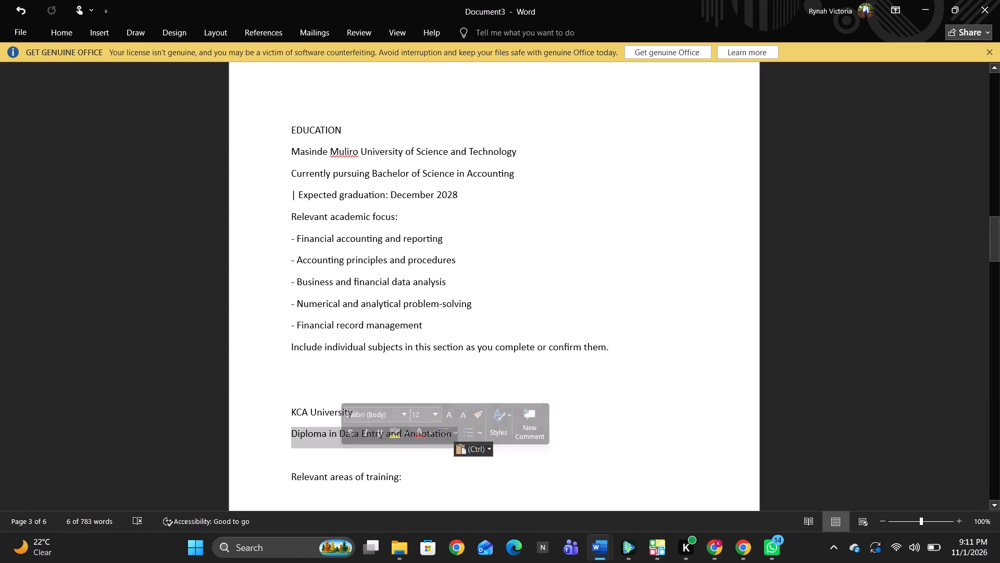
click(309, 390)
key(BackSpace)
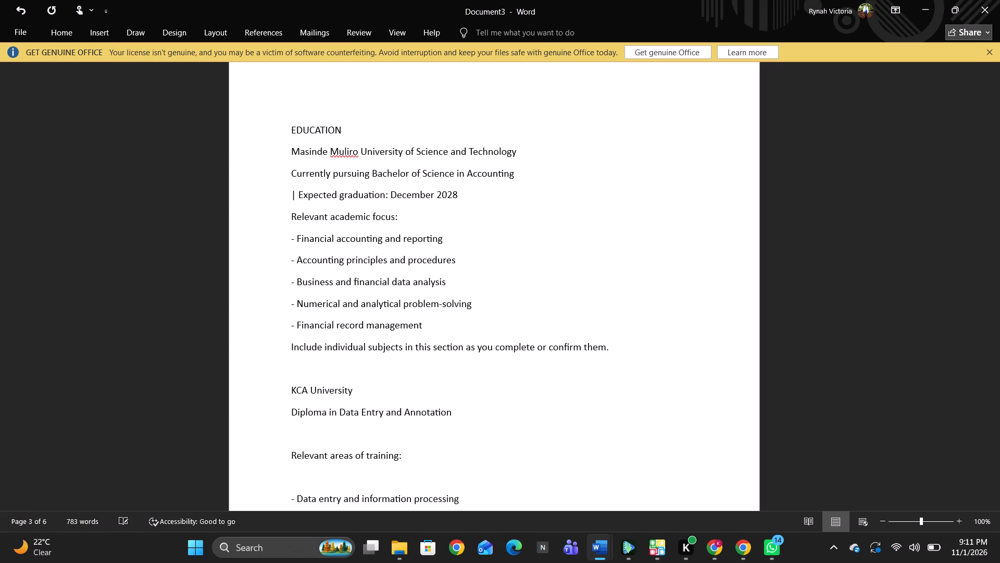
key(BackSpace)
scroll(357, 423, down, 2)
click(289, 302)
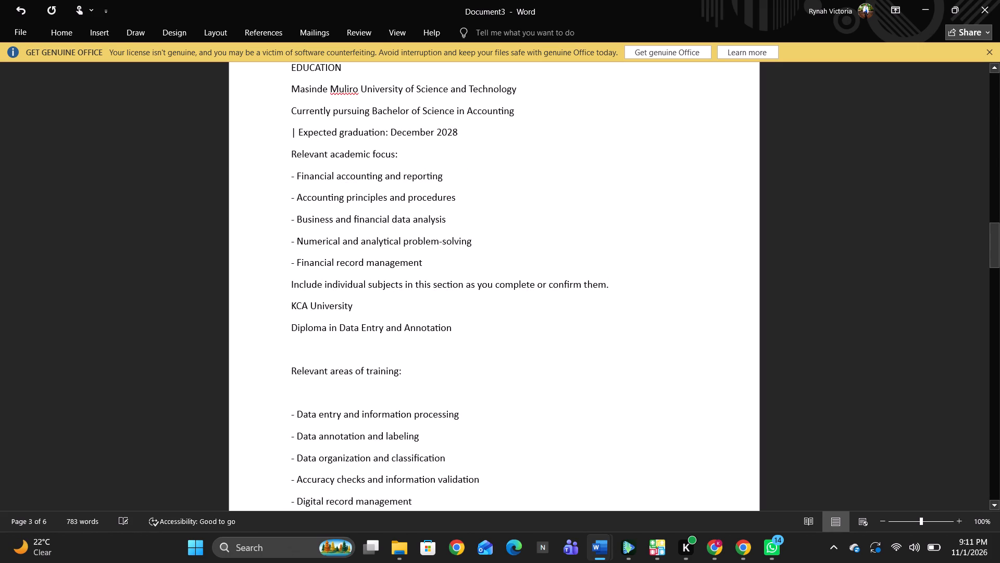
key(Return)
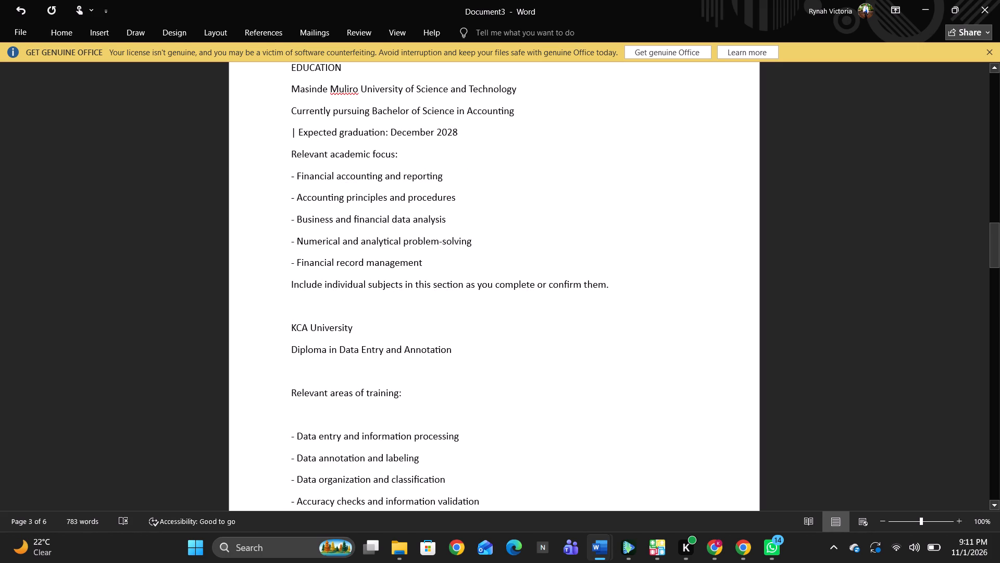
Delete the blank lines above and below "Relevant areas of training:" and above "Completion year: [Insert year]".
scroll(340, 250, down, 4)
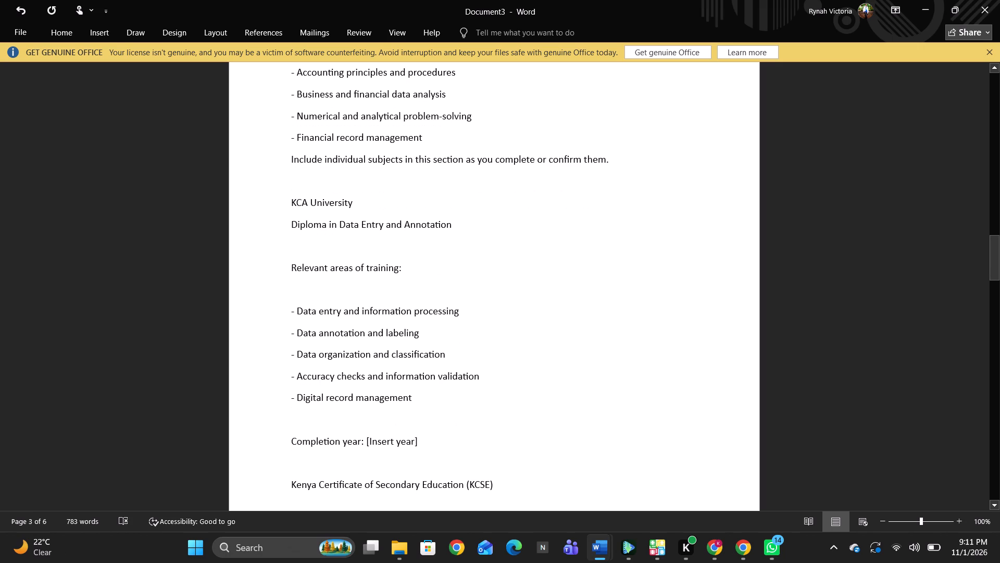
click(286, 265)
key(BackSpace)
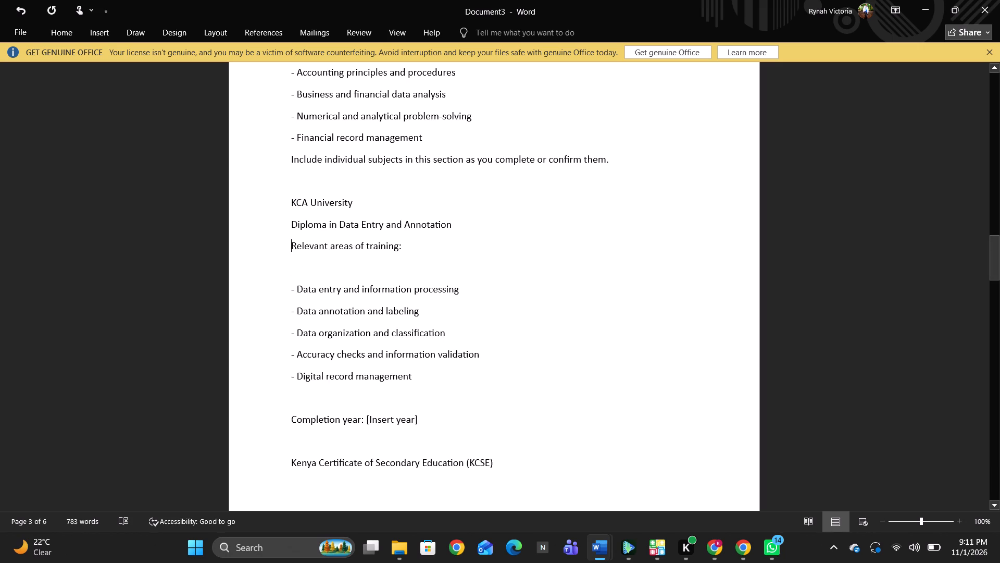
click(310, 280)
key(BackSpace)
scroll(314, 375, down, 1)
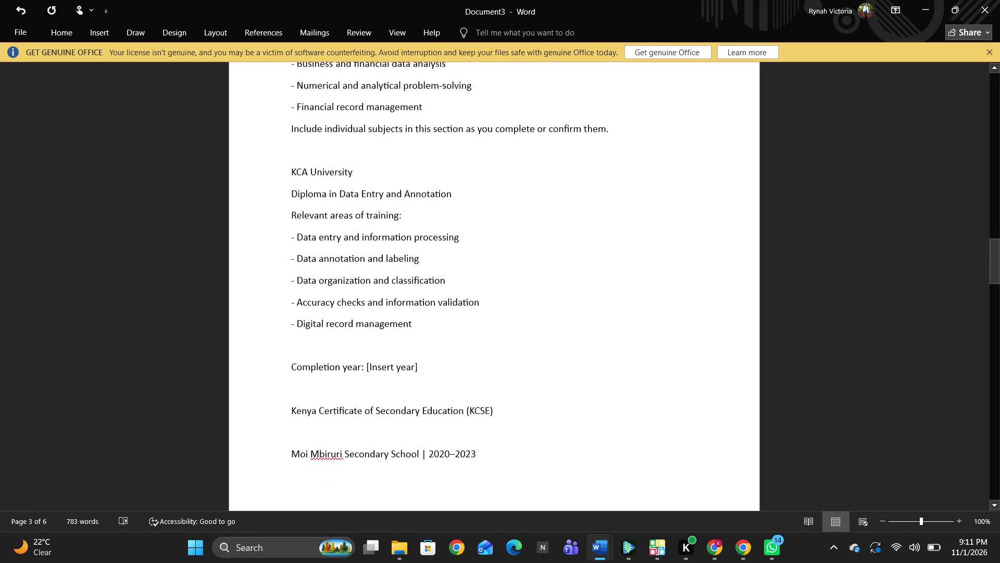
click(321, 352)
key(BackSpace)
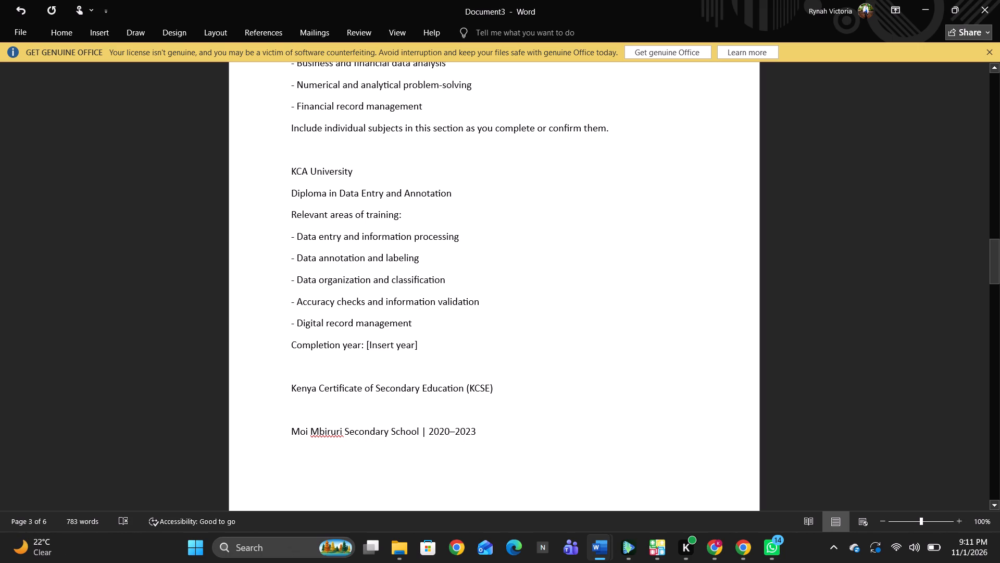
Move "Kenya Certificate of Secondary Education (KCSE)" below the Moi Mbiruri Secondary School line and delete the extra blank line above the school.
drag(291, 386, 346, 396)
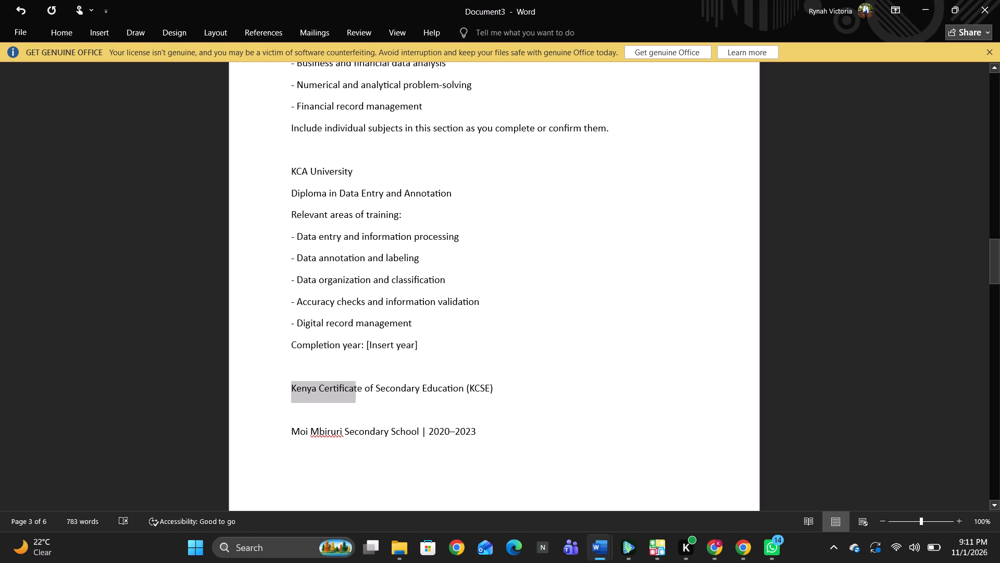
drag(346, 396, 499, 393)
drag(461, 389, 374, 459)
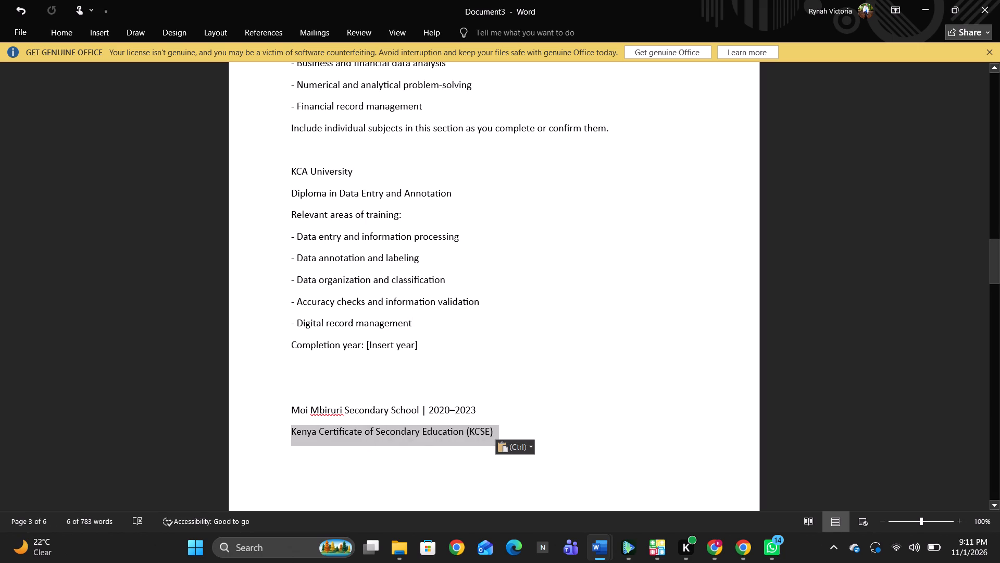
click(320, 401)
key(BackSpace)
Delete the blank line between the KCSE line and the "Completed secondary education" paragraph.
scroll(365, 312, down, 2)
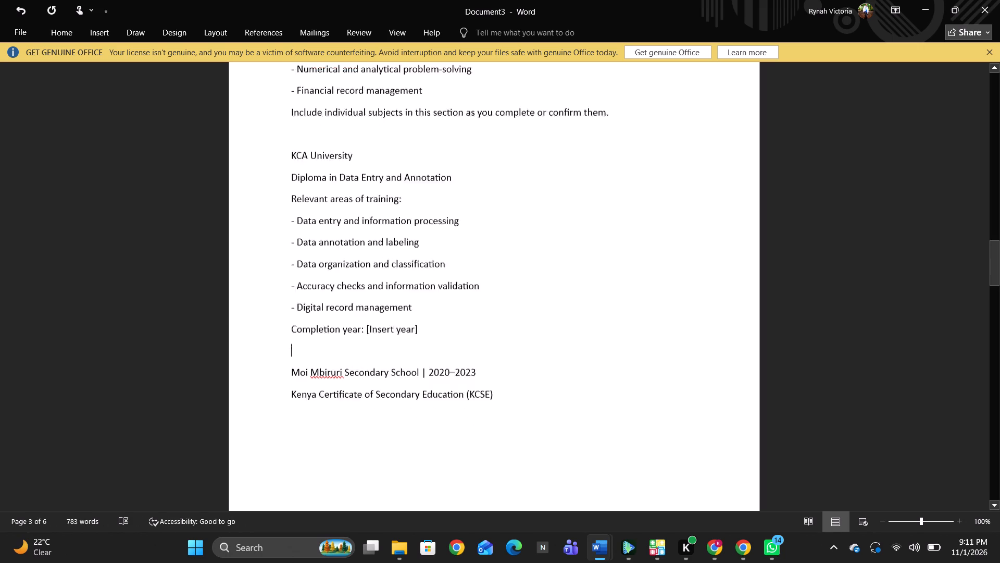
scroll(367, 313, down, 7)
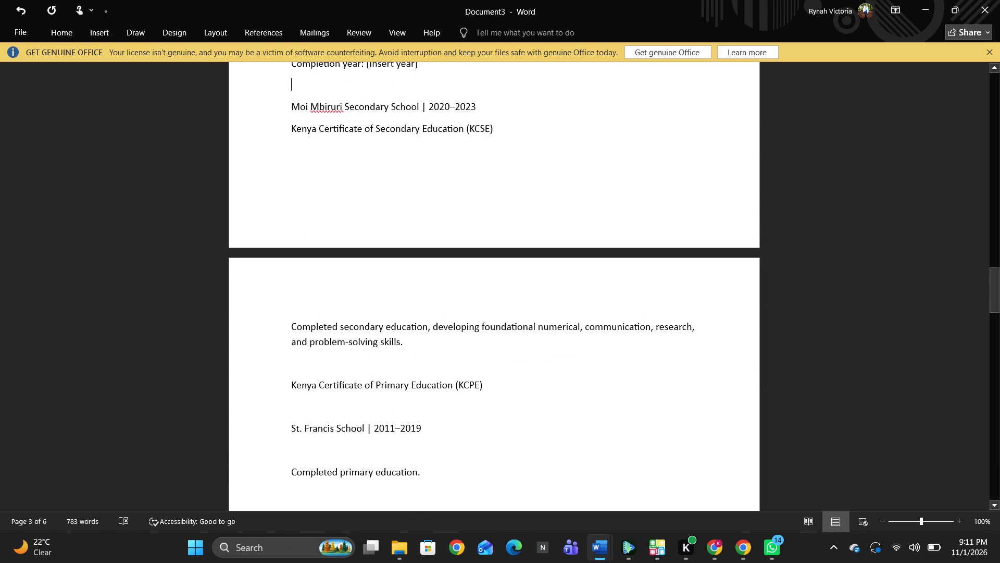
click(290, 326)
key(BackSpace)
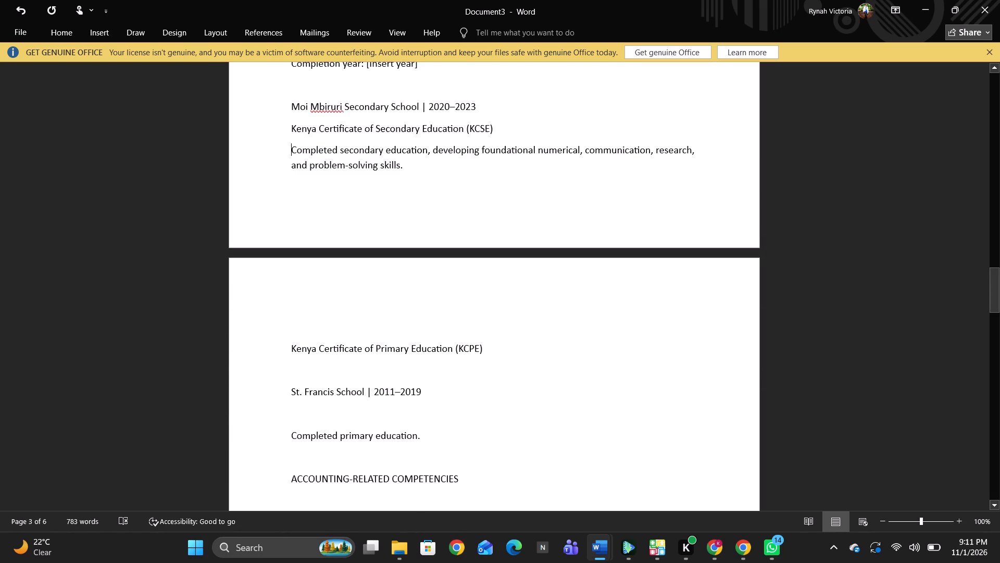
Delete the "Kenya Certificate of Primary Education (KCPE)" line and the blank line below it, above "St. Francis School".
drag(291, 345, 472, 365)
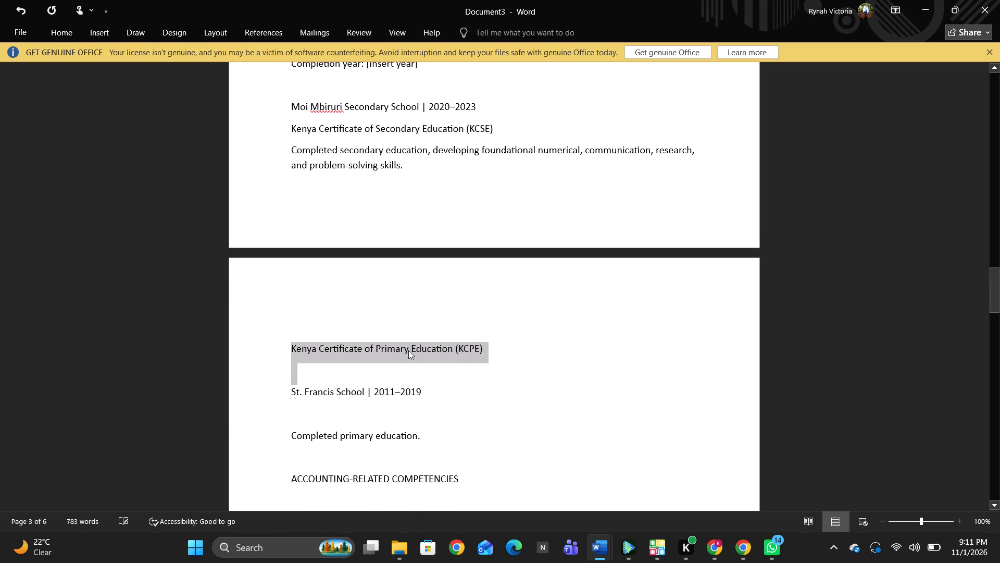
key(BackSpace)
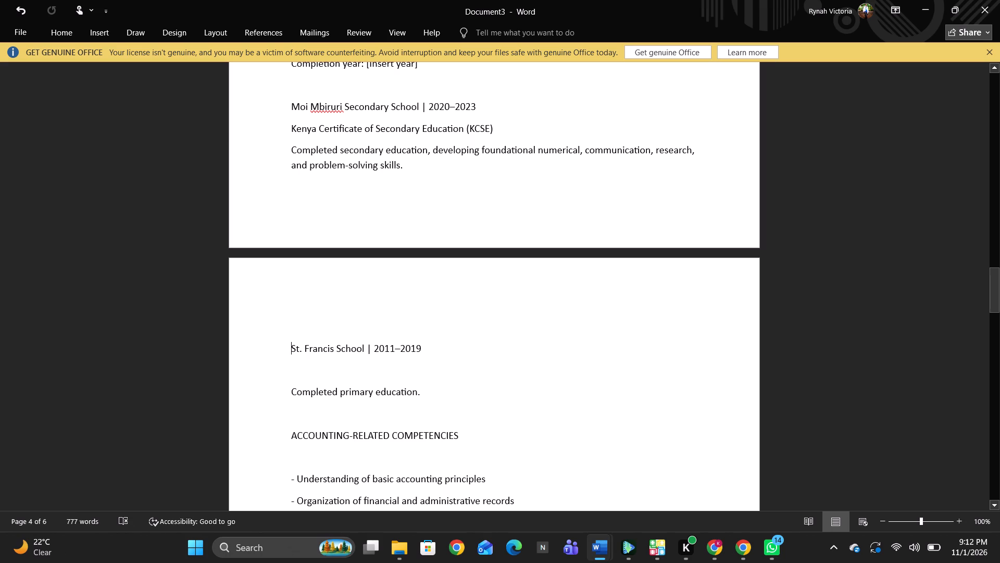
Enter "Kenya Certificate of Primary Education (KCPE)" on the blank line directly below "St. Francis School | 2011–2019".
scroll(343, 374, down, 3)
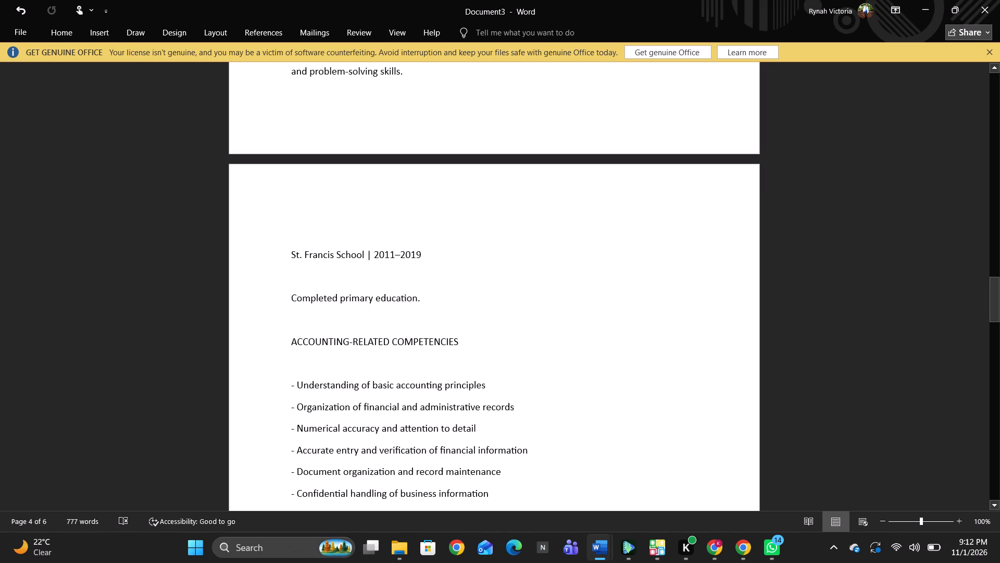
click(298, 271)
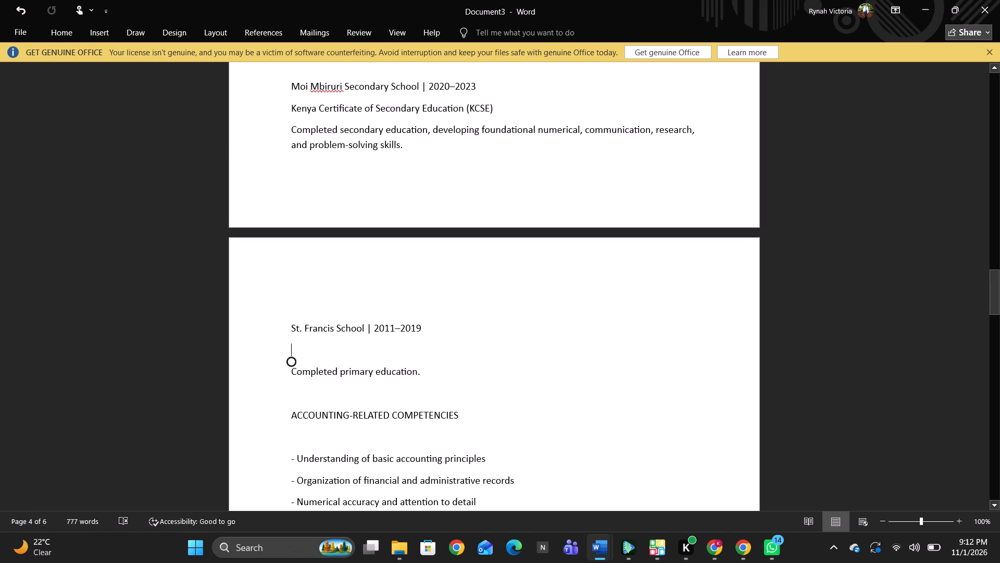
text(enya)
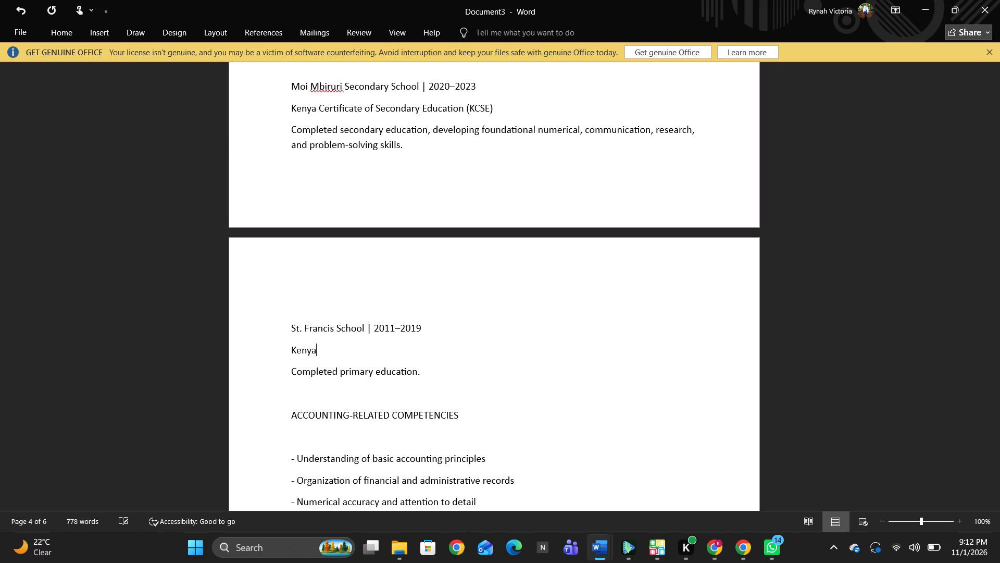
key(space)
text(ifi)
text(cate)
key(space)
text(of)
key(space)
text(rimary)
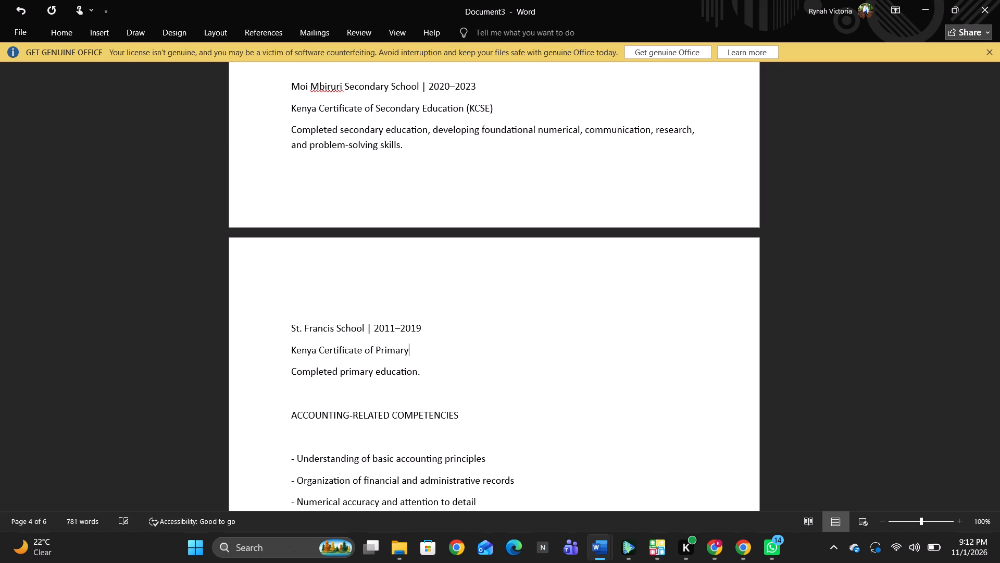
key(space)
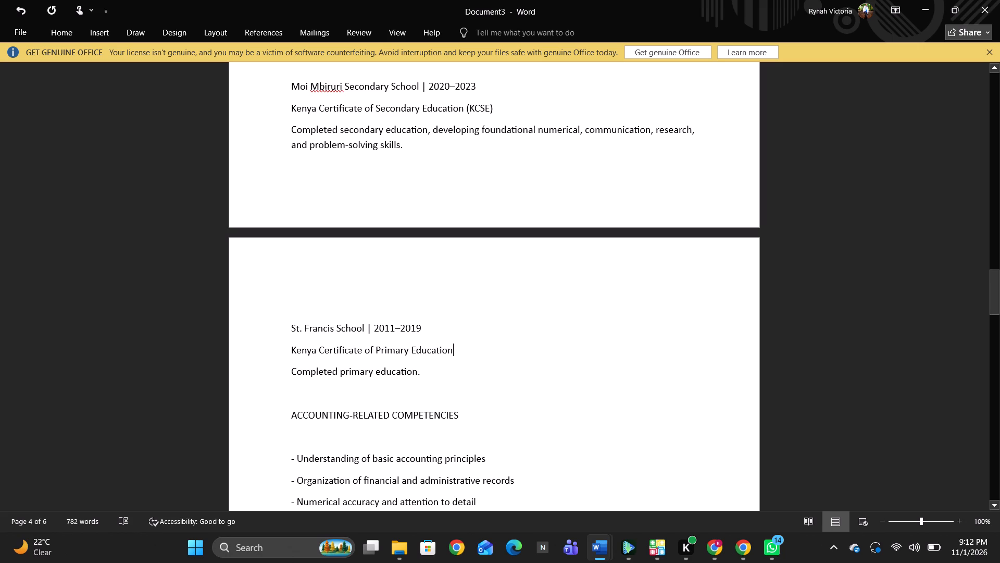
key(space)
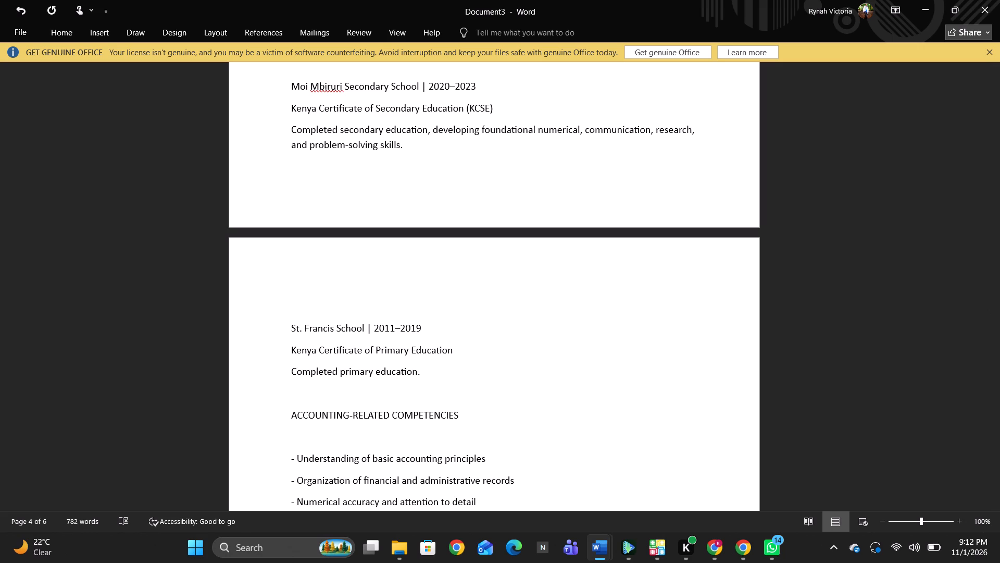
key(shift+parenleft)
text(CPE)
key(BackSpace)
key(shift+parenright)
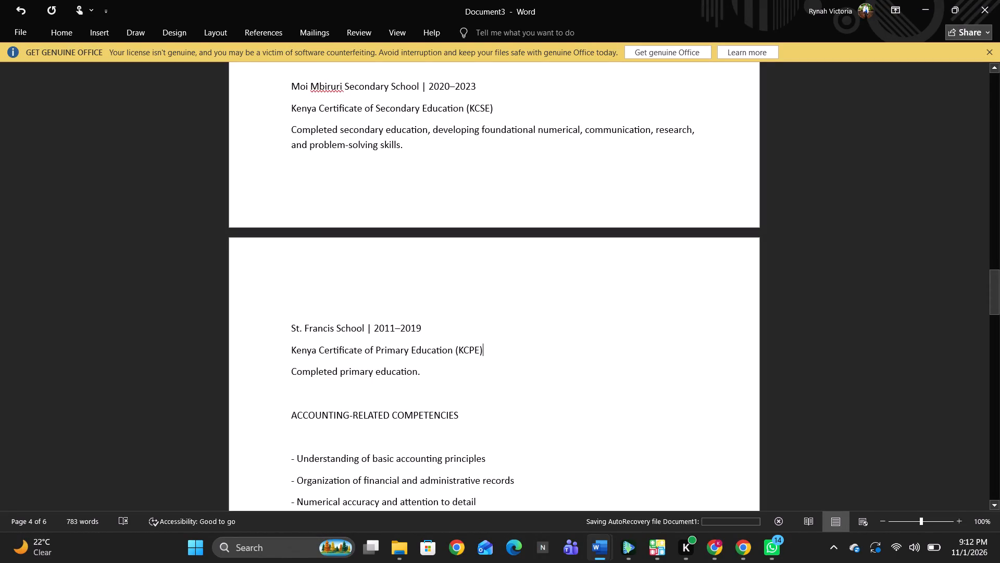
Delete the blank line below the "ACCOUNTING-RELATED COMPETENCIES" heading.
scroll(384, 387, down, 2)
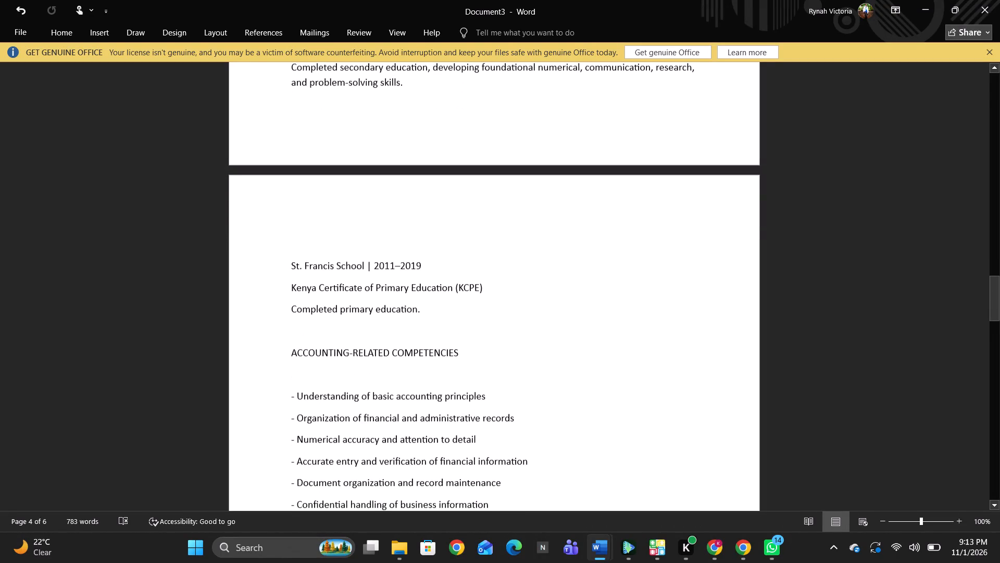
scroll(383, 386, down, 1)
click(315, 348)
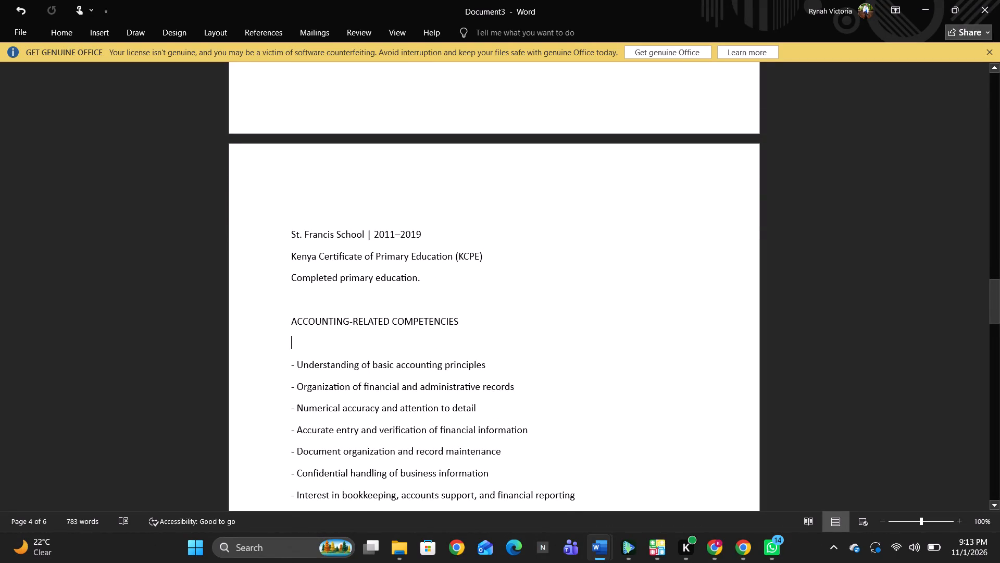
key(BackSpace)
Delete the blank line below the "DATA ANNOTATION AND AI TRAINING COMPETENCIES" heading.
scroll(317, 349, down, 2)
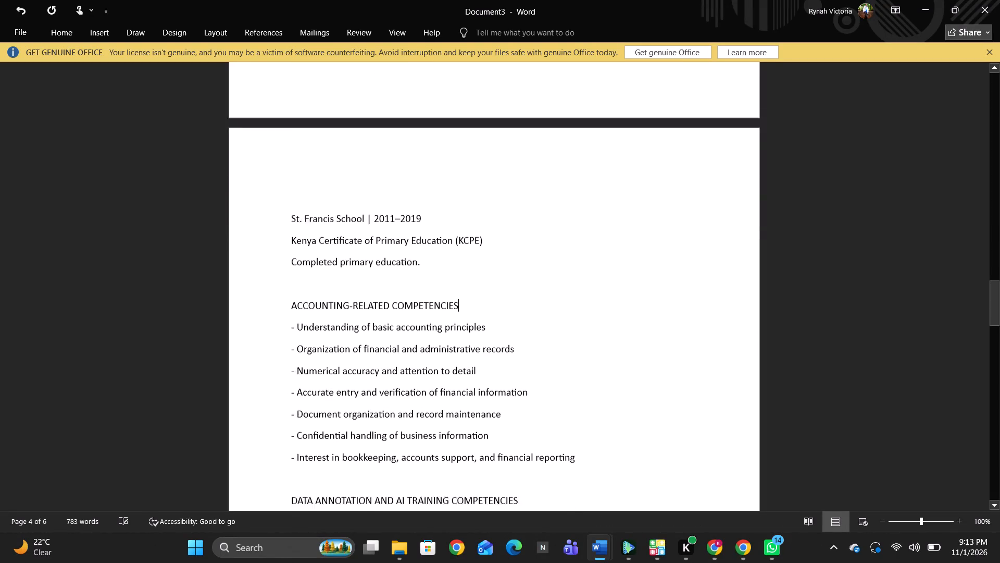
scroll(317, 350, down, 3)
click(366, 383)
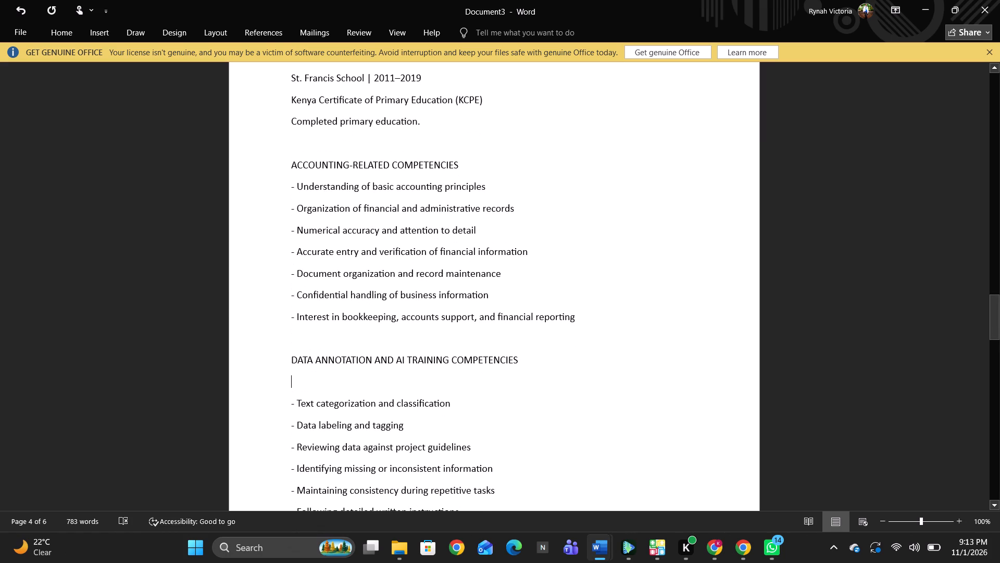
key(BackSpace)
Delete the blank line below the "TECHNICAL SKILLS" heading.
scroll(366, 383, down, 8)
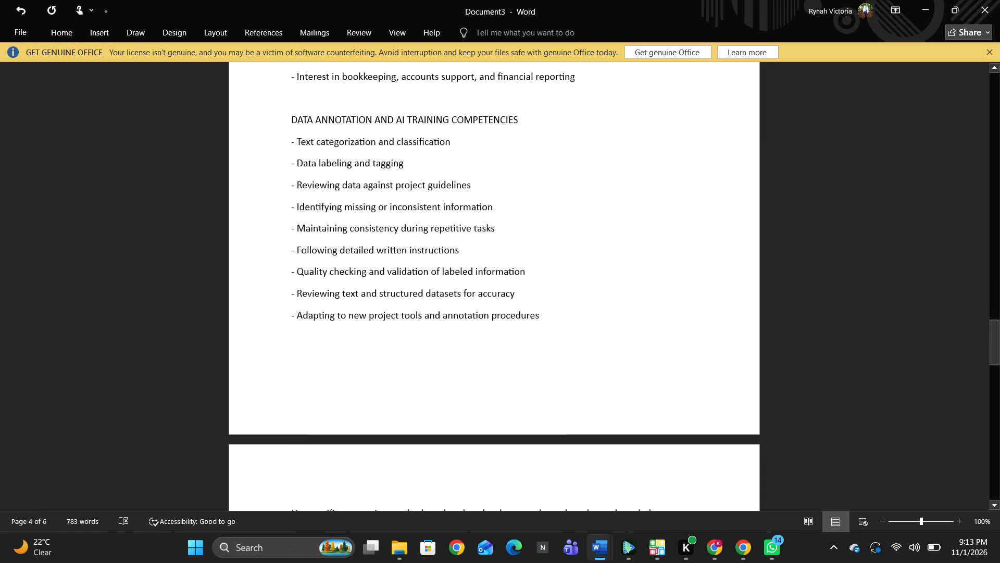
scroll(367, 383, down, 6)
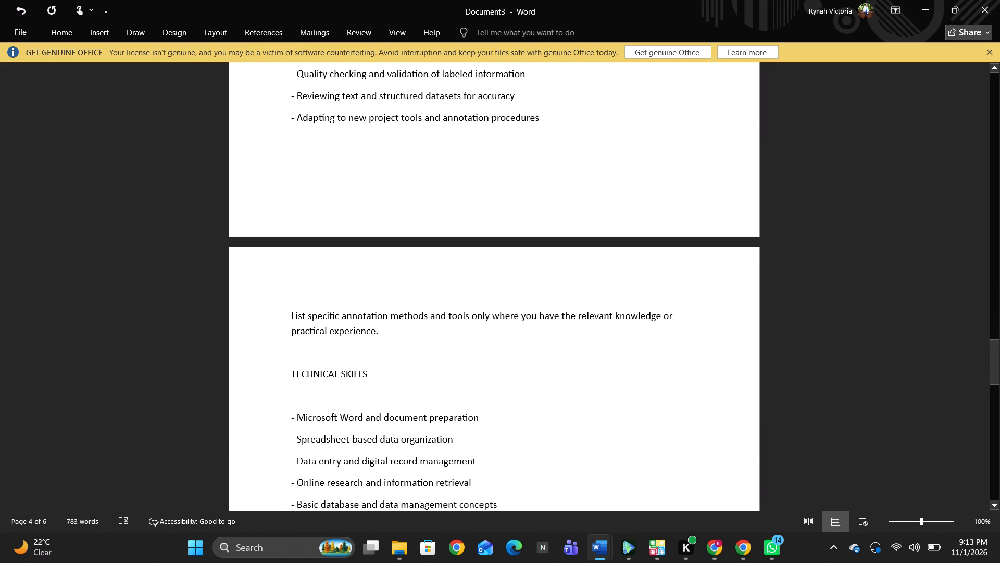
scroll(328, 398, down, 1)
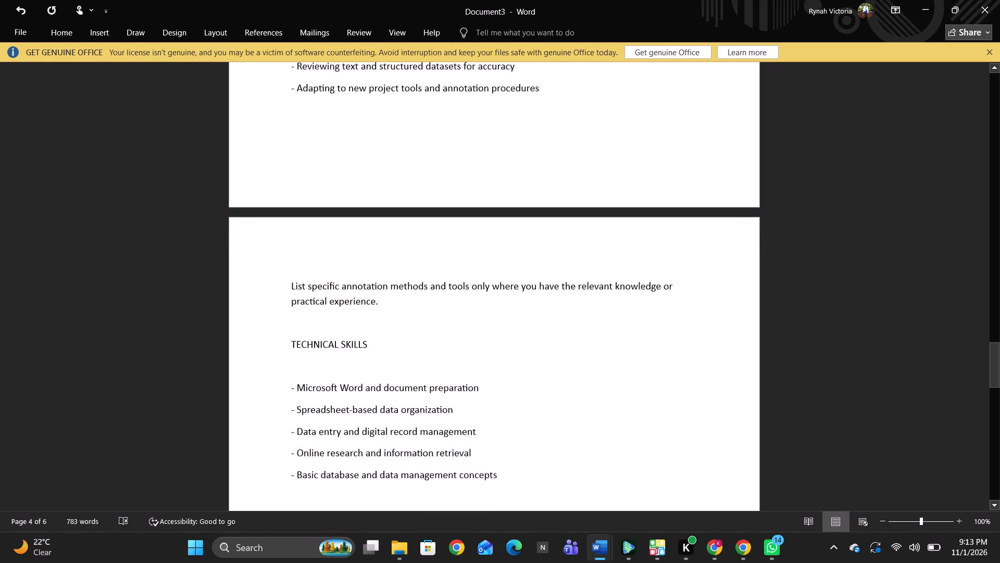
click(328, 373)
key(BackSpace)
Remove the placeholder text "[Add verified skills, such as" from the "Additional software" line so the list starts at "Microsoft Excel".
scroll(328, 373, down, 2)
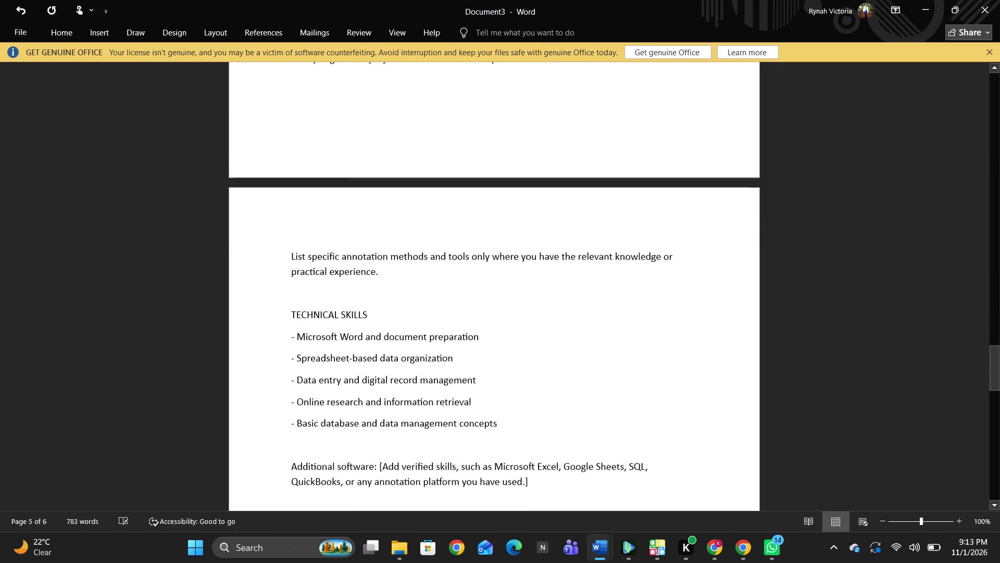
scroll(330, 378, down, 2)
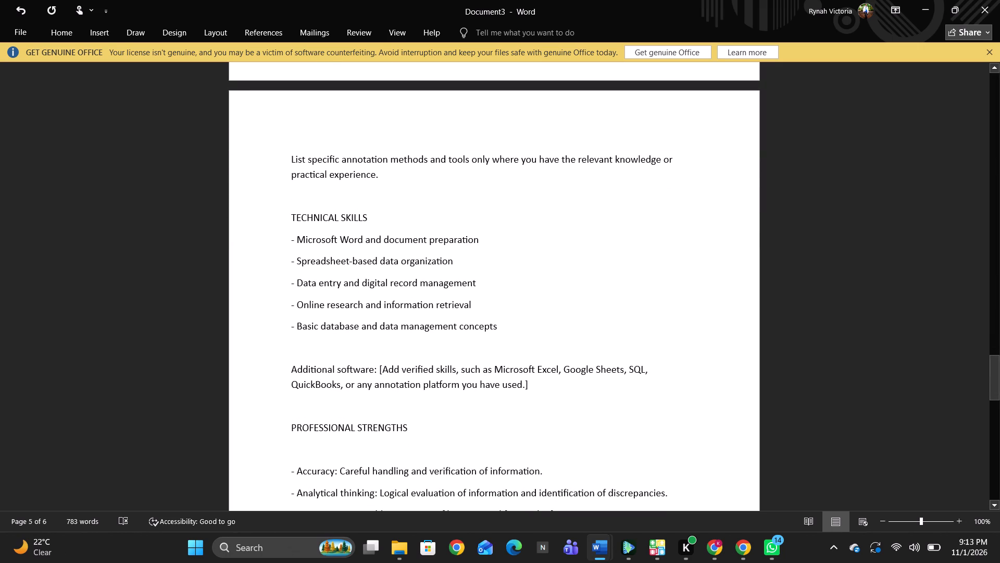
click(493, 369)
key(BackSpace)
key(BackSpace)
key(BackSpace)
key(BackSpace)
key(BackSpace)
key(BackSpace)
key(BackSpace)
key(BackSpace)
key(BackSpace)
key(BackSpace)
key(BackSpace)
key(BackSpace)
key(BackSpace)
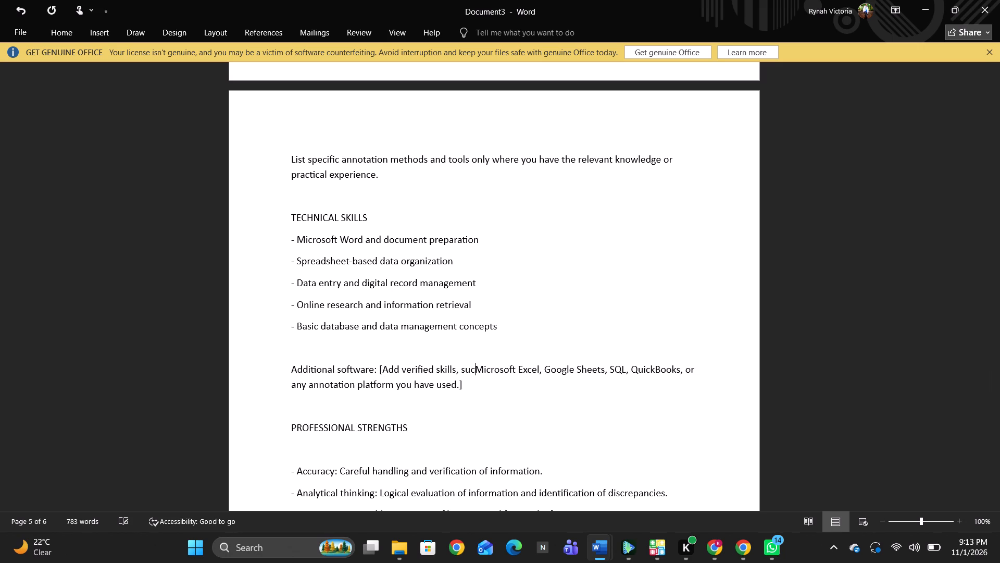
key(BackSpace)
key(BackSpace)
key(BackSpace)
key(BackSpace)
key(BackSpace)
key(BackSpace)
key(BackSpace)
key(BackSpace)
key(BackSpace)
key(BackSpace)
key(BackSpace)
key(BackSpace)
key(BackSpace)
key(BackSpace)
key(BackSpace)
key(BackSpace)
key(BackSpace)
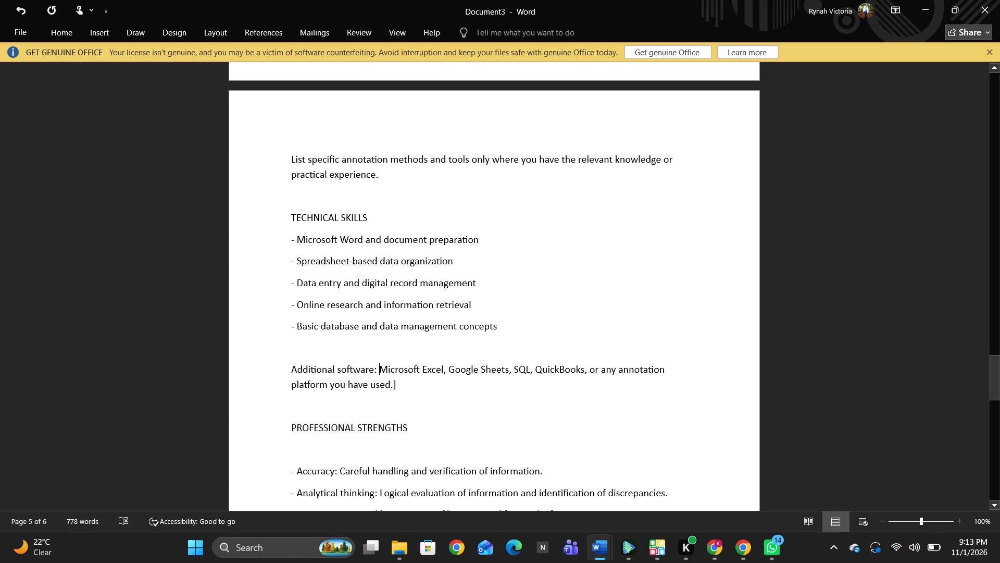
Remove ", or any annotation platform you have used.]" so the "Additional software" line ends at "QuickBooks".
click(671, 370)
key(BackSpace)
key(BackSpace)
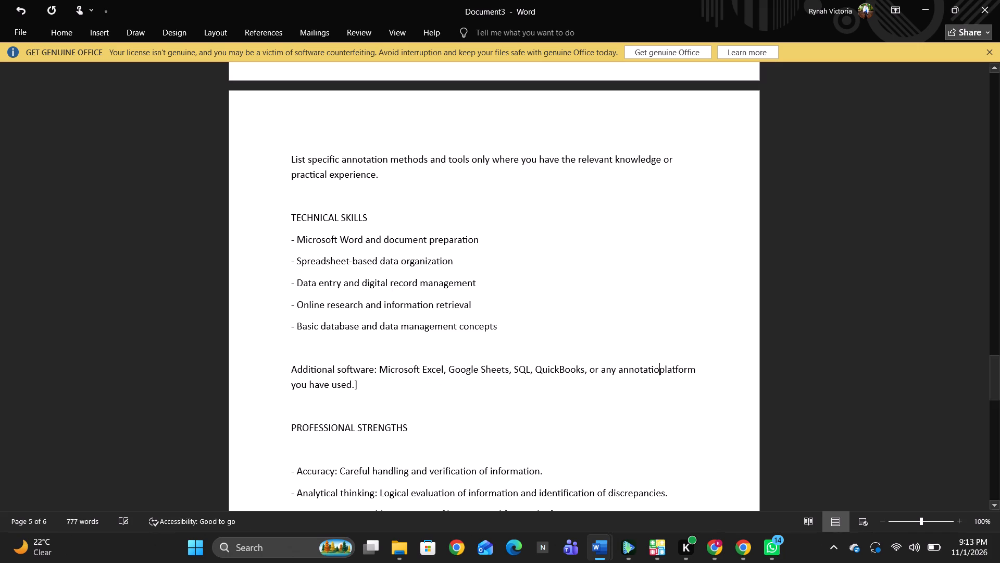
click(376, 388)
key(BackSpace)
key(BackSpace)
key(BackSpace)
key(BackSpace)
key(BackSpace)
key(BackSpace)
key(BackSpace)
key(BackSpace)
key(BackSpace)
key(BackSpace)
key(BackSpace)
key(BackSpace)
key(BackSpace)
key(BackSpace)
key(BackSpace)
key(BackSpace)
key(BackSpace)
key(BackSpace)
key(BackSpace)
key(BackSpace)
key(BackSpace)
key(BackSpace)
key(BackSpace)
key(BackSpace)
key(BackSpace)
key(BackSpace)
key(BackSpace)
key(BackSpace)
key(BackSpace)
key(BackSpace)
key(BackSpace)
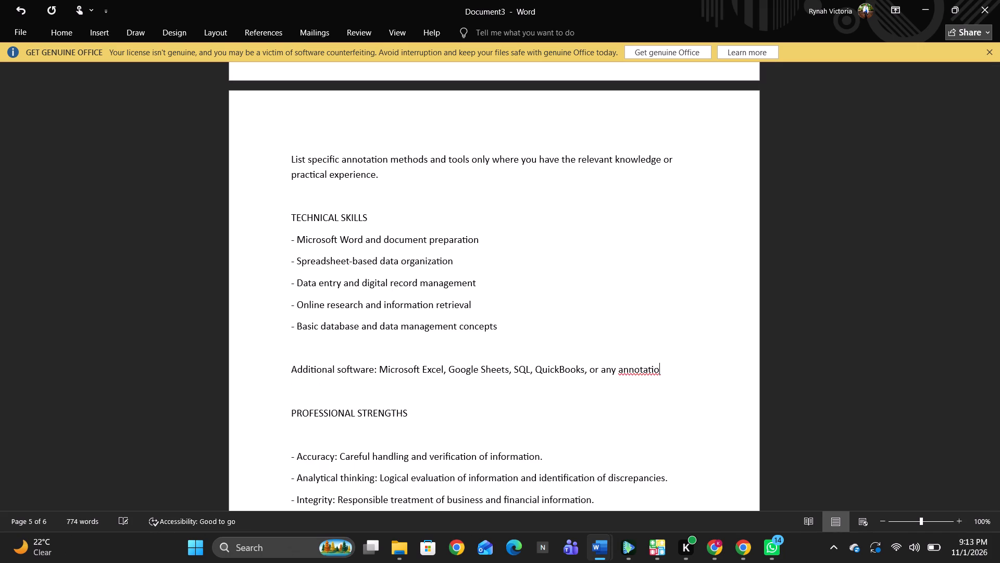
key(BackSpace)
key(BackSpace)
key(BackSpace)
key(BackSpace)
key(BackSpace)
key(BackSpace)
key(BackSpace)
key(BackSpace)
Delete the blank line below the "PROFESSIONAL STRENGTHS" heading.
scroll(256, 414, down, 1)
click(349, 413)
key(BackSpace)
Delete the blank line below the "CAREER OBJECTIVE" heading.
scroll(353, 438, down, 2)
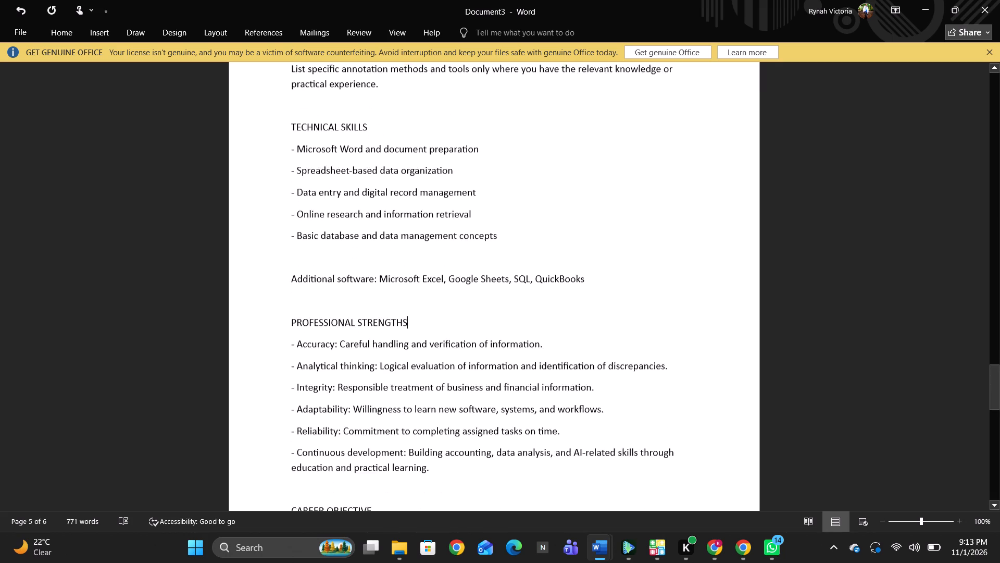
scroll(356, 435, down, 5)
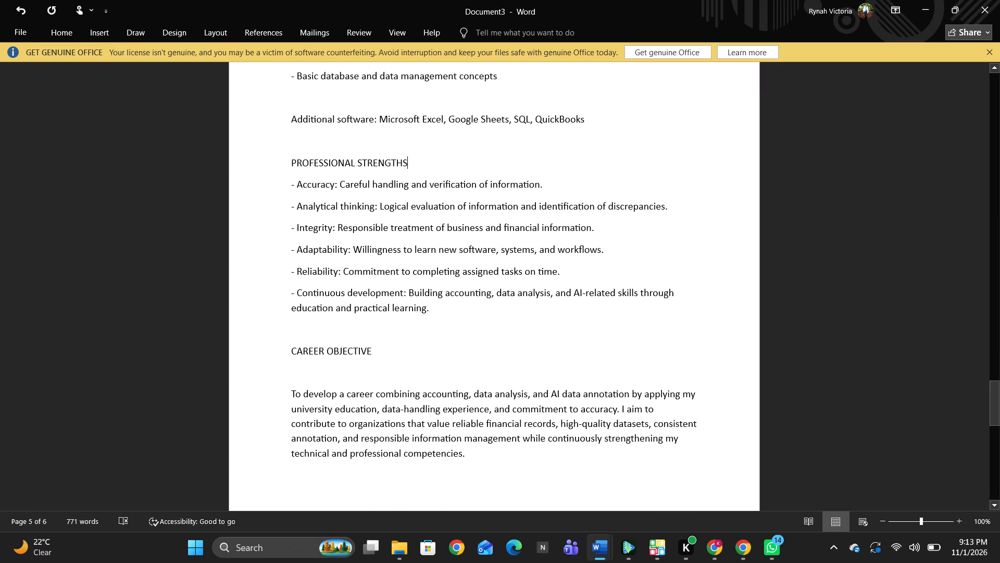
click(321, 379)
key(BackSpace)
Delete the blank line between the "REFERENCES" heading and "Available upon request.".
scroll(358, 395, down, 12)
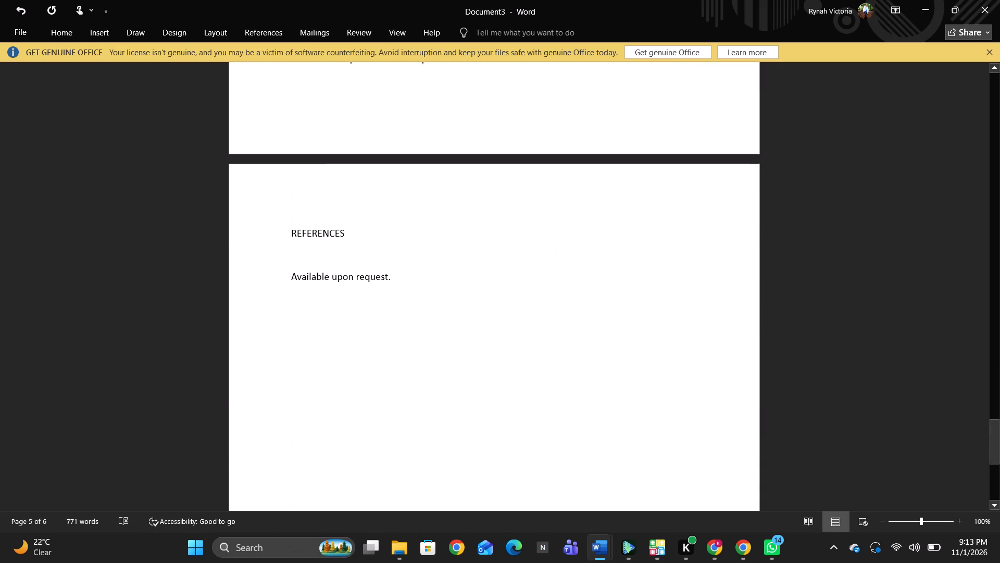
click(341, 264)
key(BackSpace)
Review the edited CV from the References section back up to the name and contact details on the first page.
scroll(343, 267, down, 1)
scroll(345, 270, up, 6)
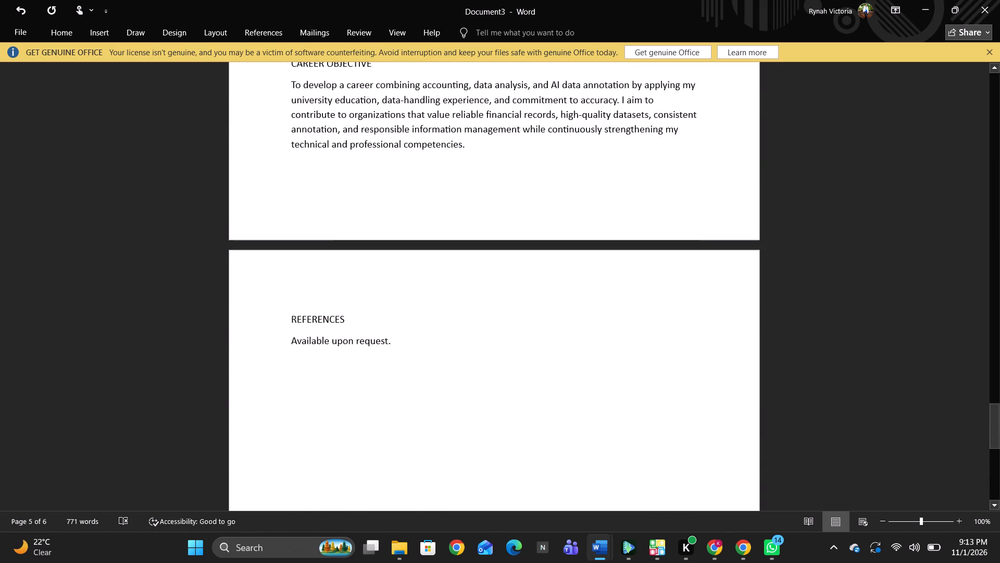
scroll(349, 270, up, 14)
scroll(349, 268, up, 17)
scroll(349, 268, up, 4)
scroll(349, 268, up, 20)
scroll(349, 268, up, 11)
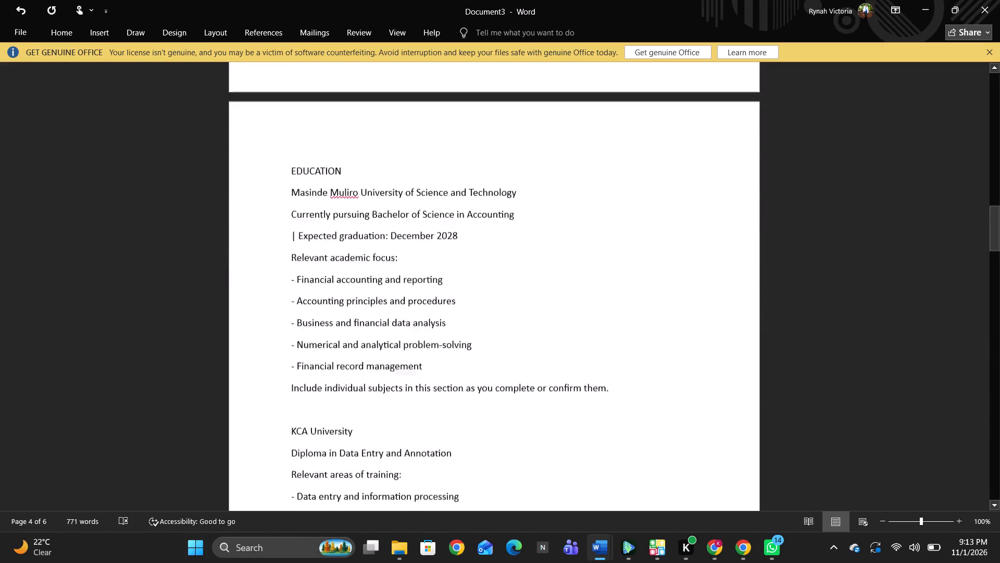
scroll(348, 266, up, 20)
scroll(348, 266, up, 5)
scroll(351, 263, down, 1)
scroll(351, 263, up, 20)
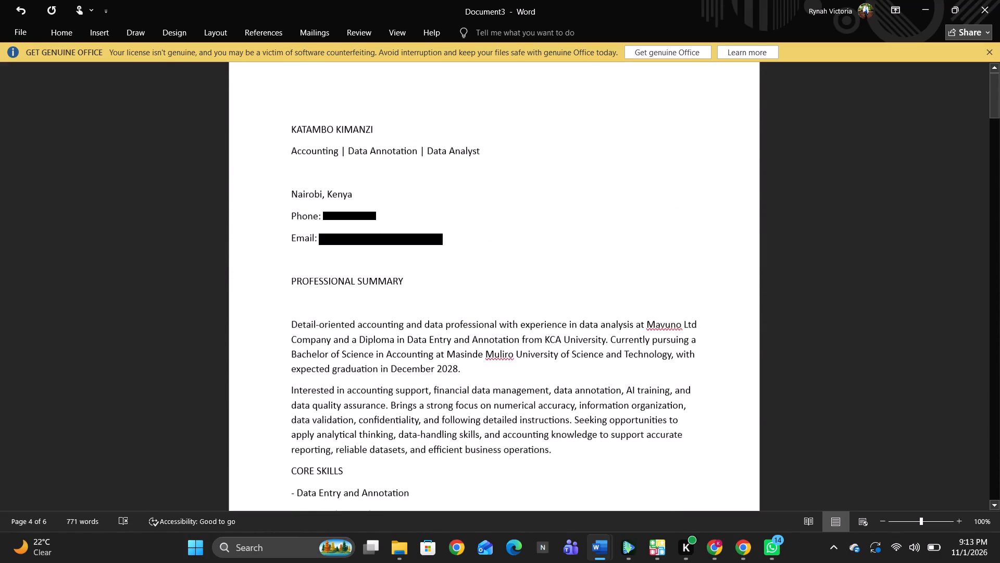
scroll(351, 261, up, 3)
scroll(352, 261, down, 1)
scroll(352, 261, up, 3)
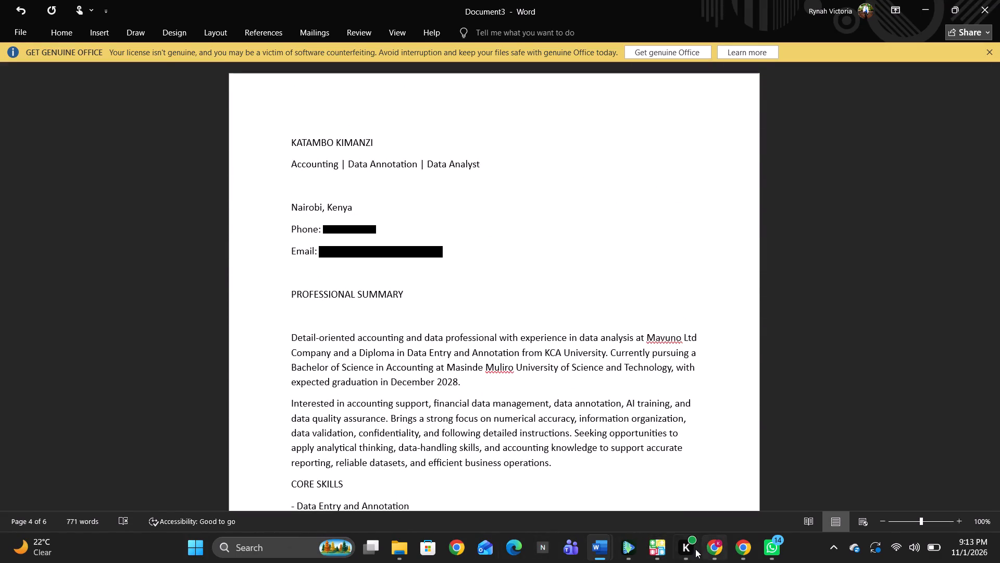
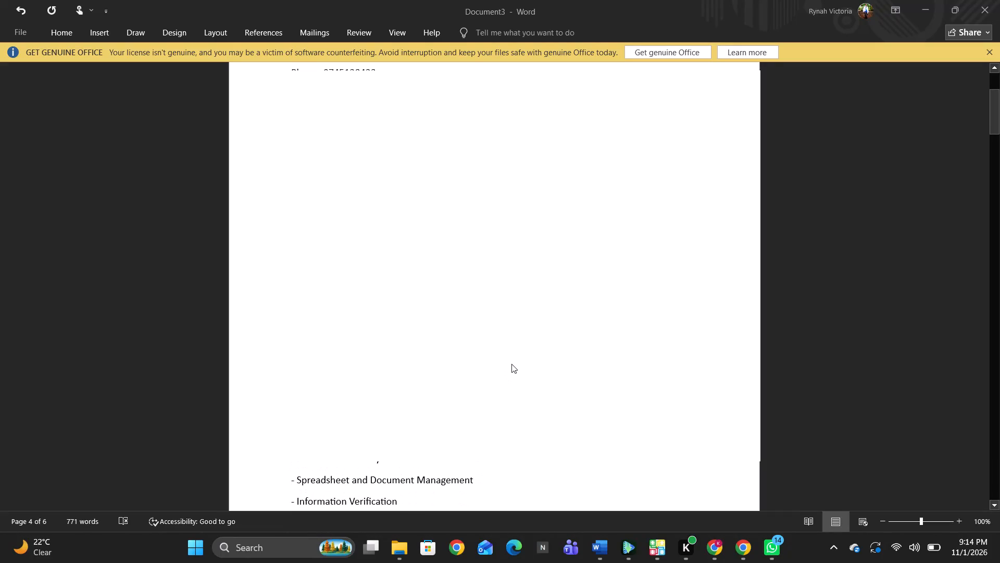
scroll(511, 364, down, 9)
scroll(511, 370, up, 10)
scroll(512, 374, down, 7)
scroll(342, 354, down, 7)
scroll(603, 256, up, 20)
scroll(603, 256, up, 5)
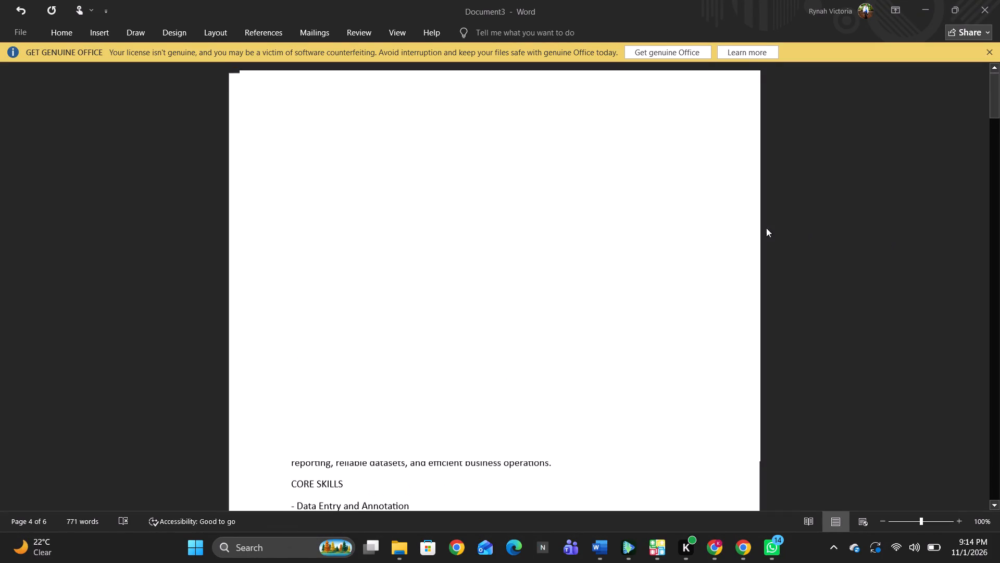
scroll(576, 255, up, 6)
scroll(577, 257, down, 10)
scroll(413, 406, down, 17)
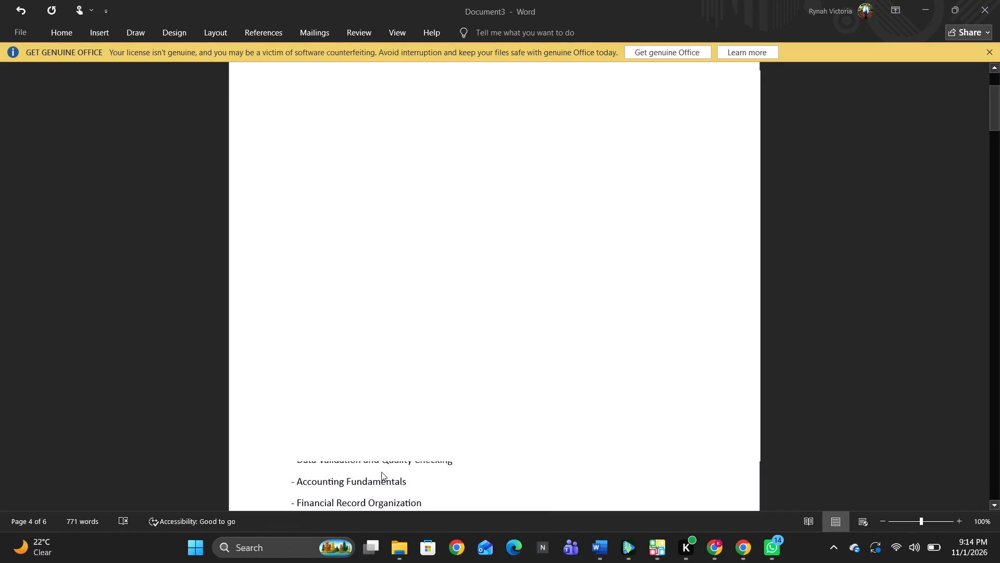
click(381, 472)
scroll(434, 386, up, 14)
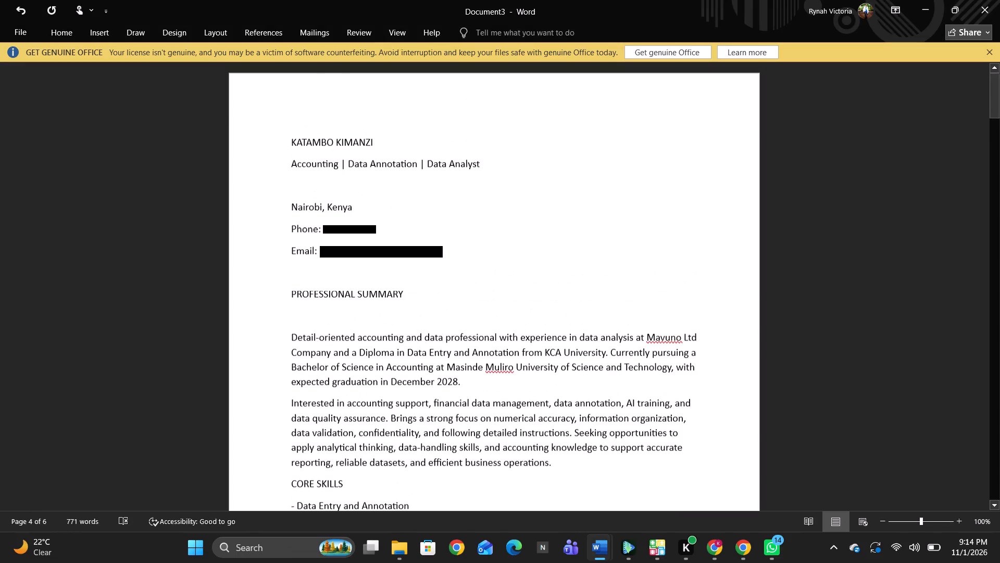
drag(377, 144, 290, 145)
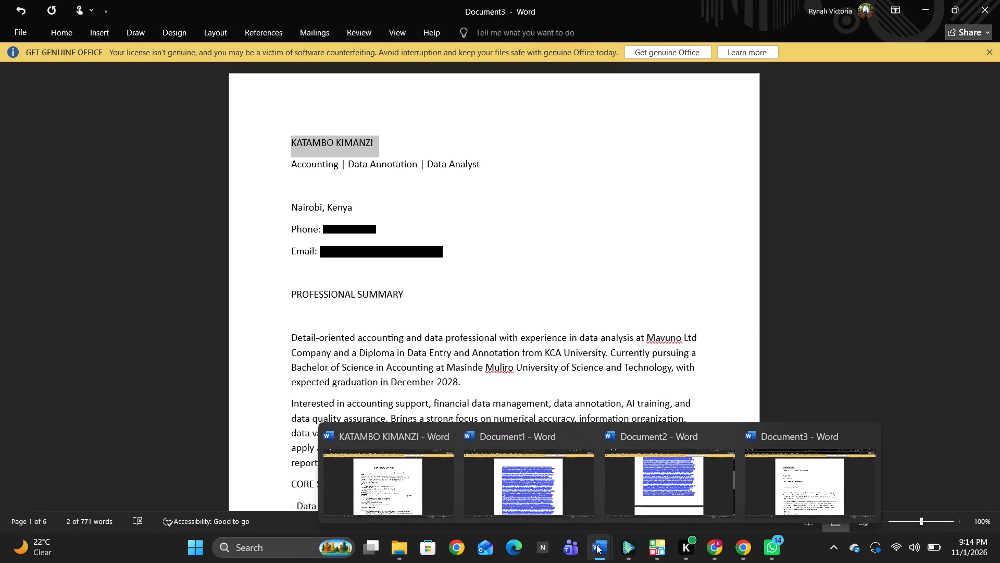
Close the leftover Document1 and Document2 drafts without saving them.
click(729, 439)
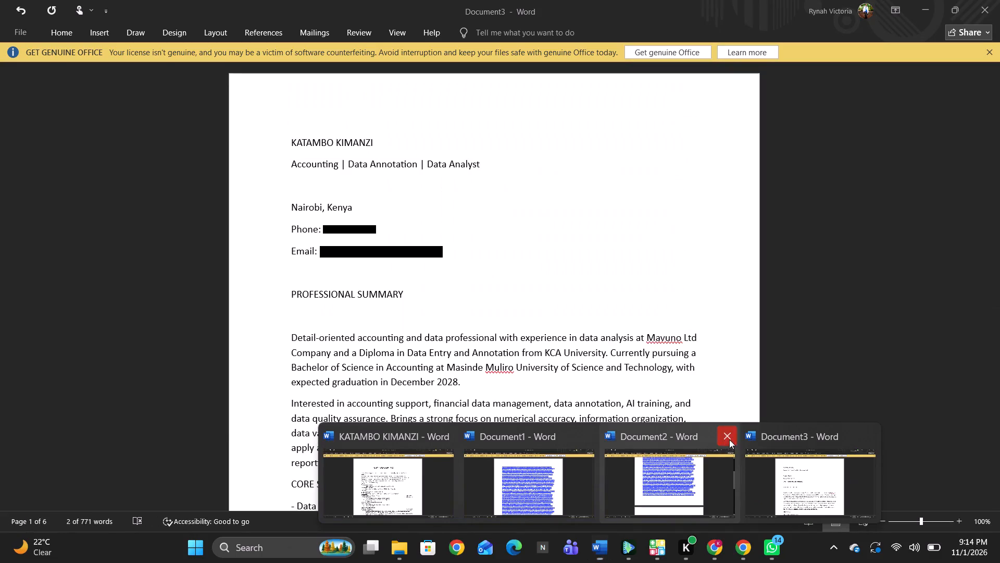
click(588, 431)
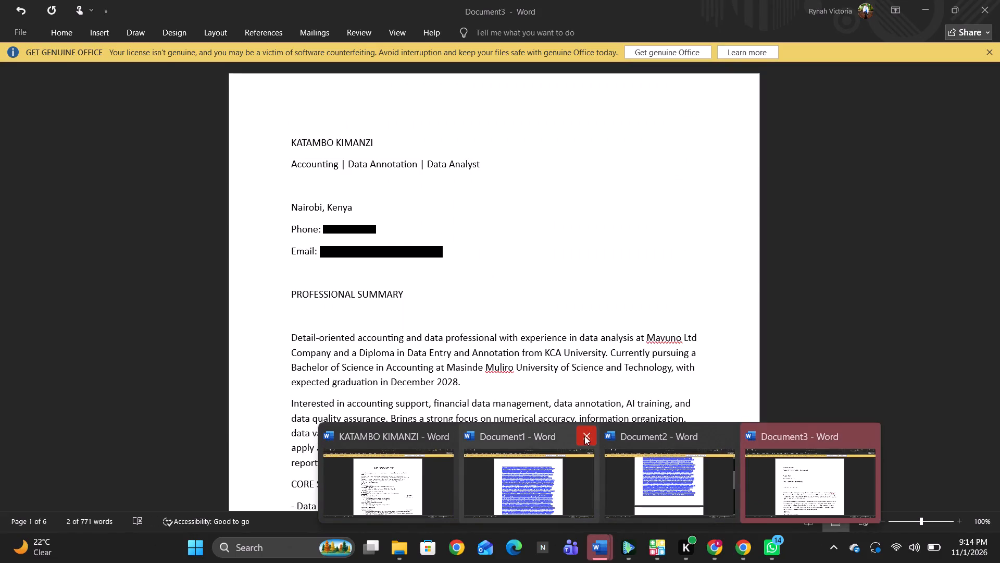
click(584, 436)
click(585, 436)
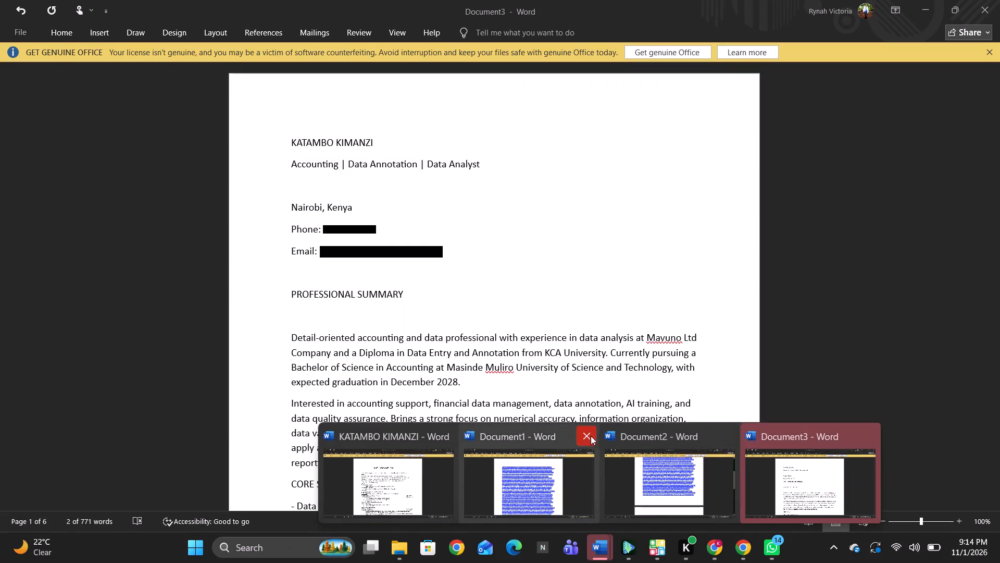
click(586, 435)
click(693, 449)
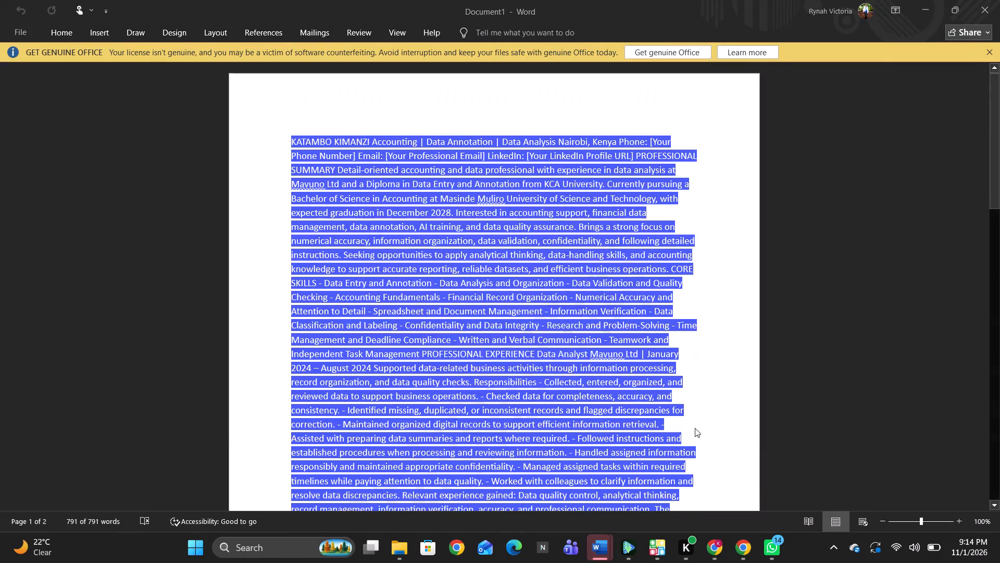
click(539, 344)
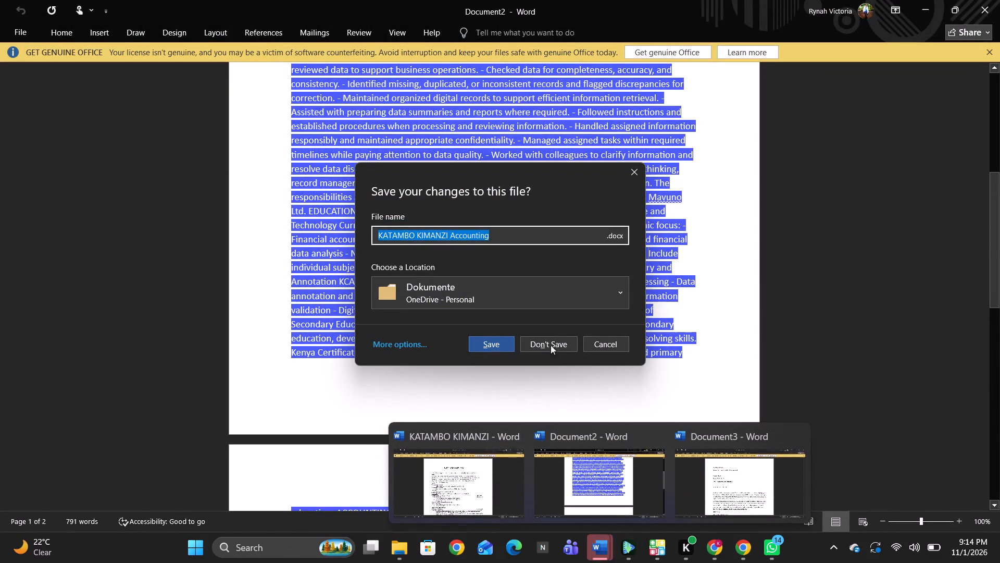
click(551, 340)
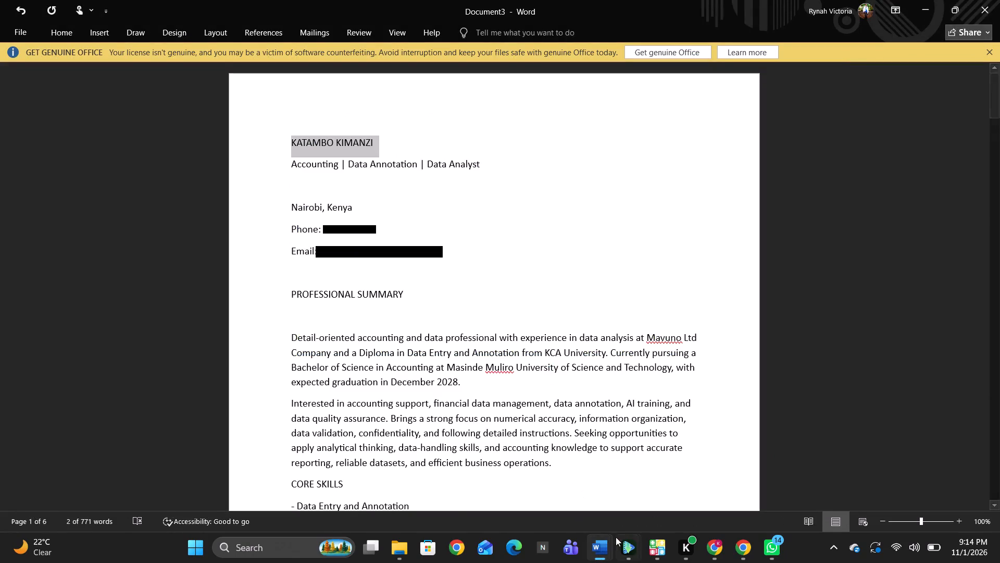
Switch to the older web developer CV document and close it.
click(575, 488)
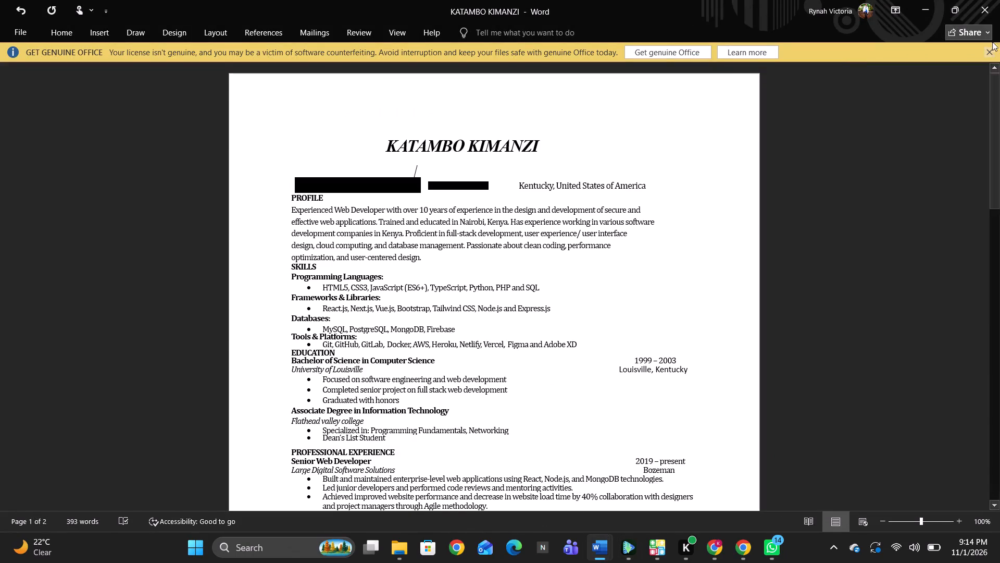
click(985, 9)
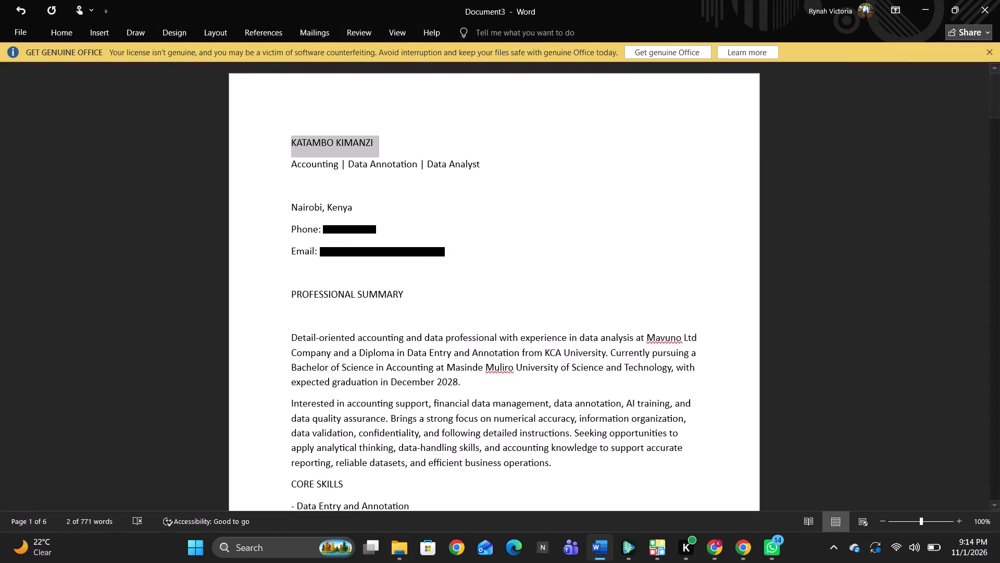
click(404, 537)
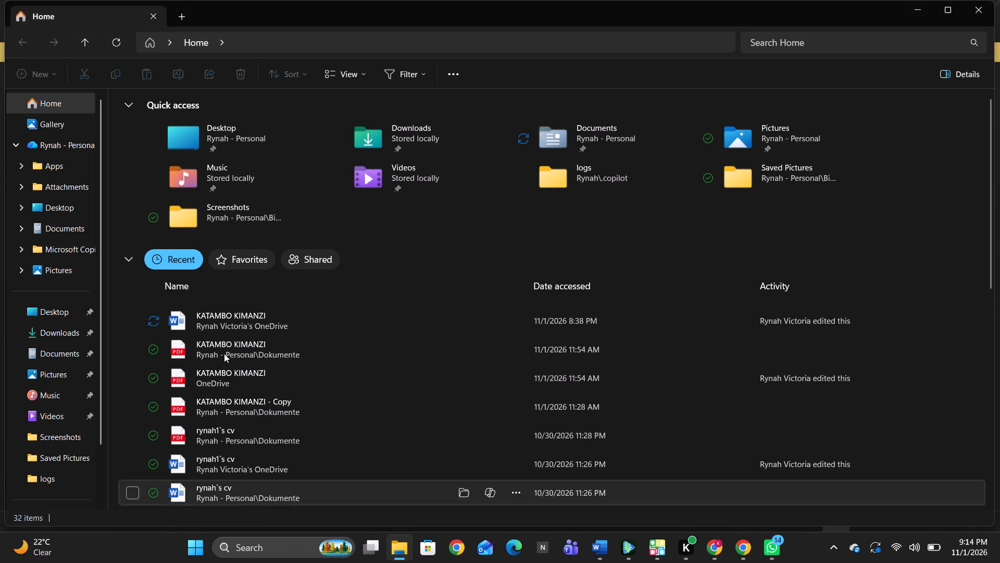
double_click(251, 433)
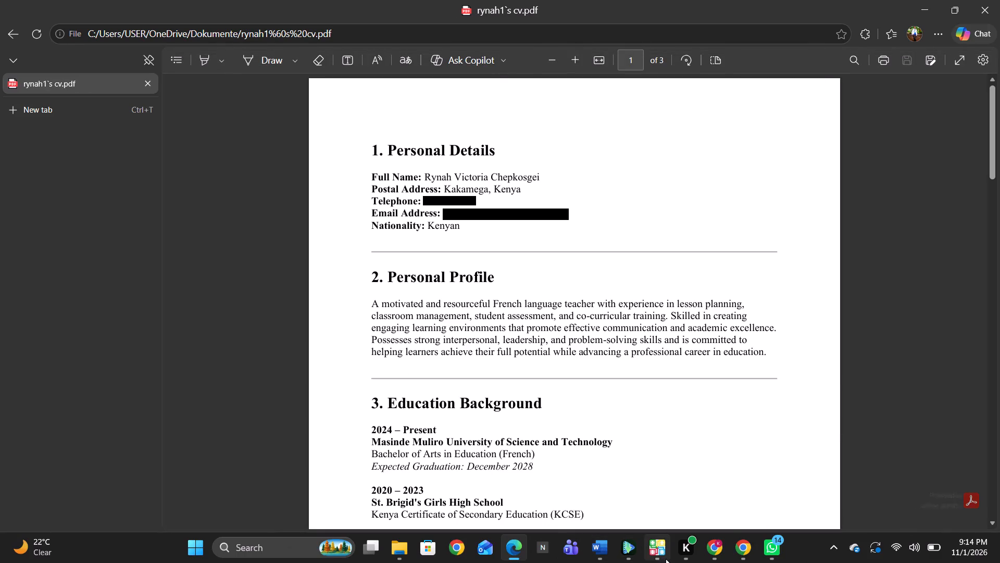
scroll(540, 412, up, 2)
scroll(544, 413, down, 10)
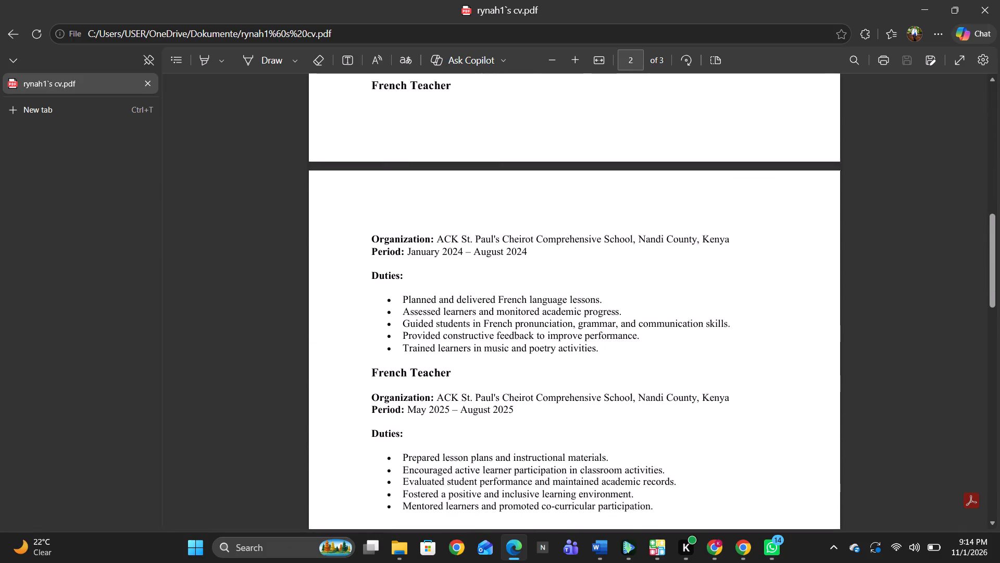
scroll(544, 413, up, 14)
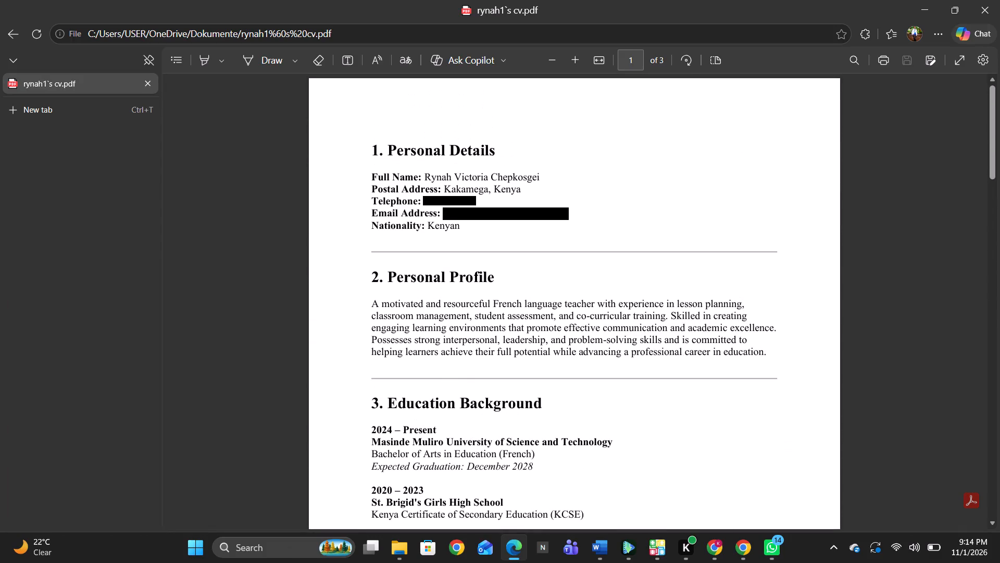
Switch back to Document3 in Word and add a "Personal Details" heading line above the name at the top of the CV.
click(608, 548)
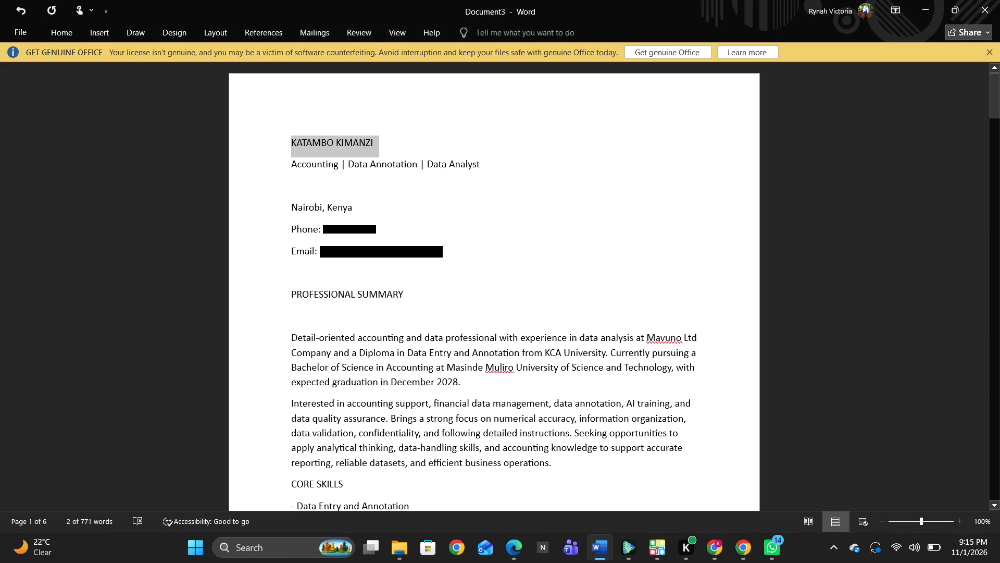
click(306, 112)
click(288, 139)
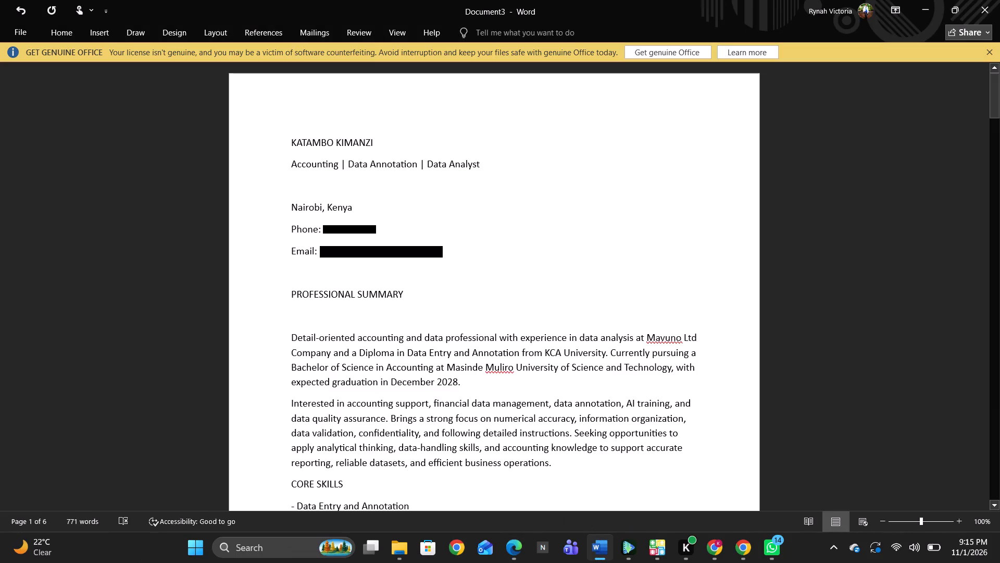
key(Return)
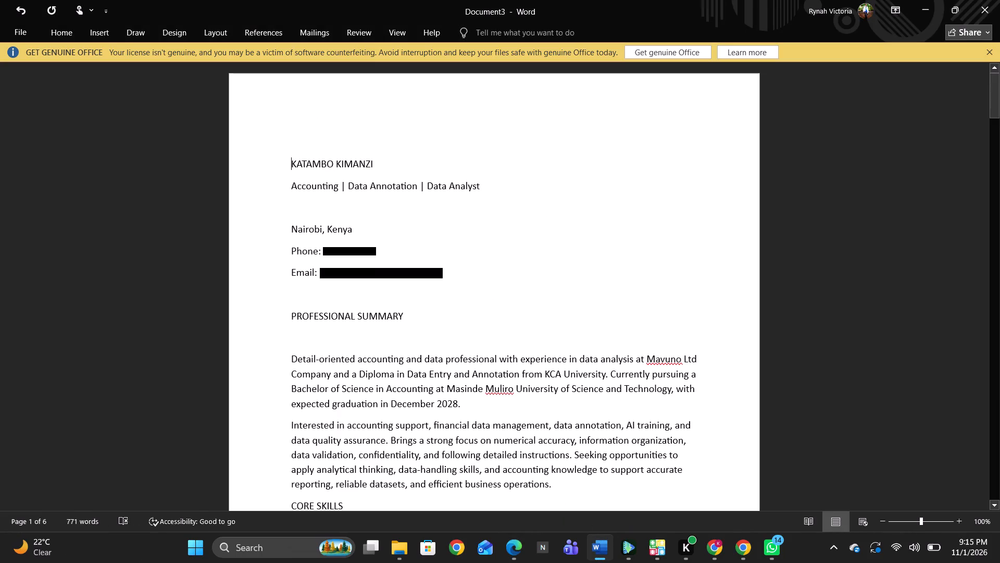
click(325, 137)
text(personal)
key(space)
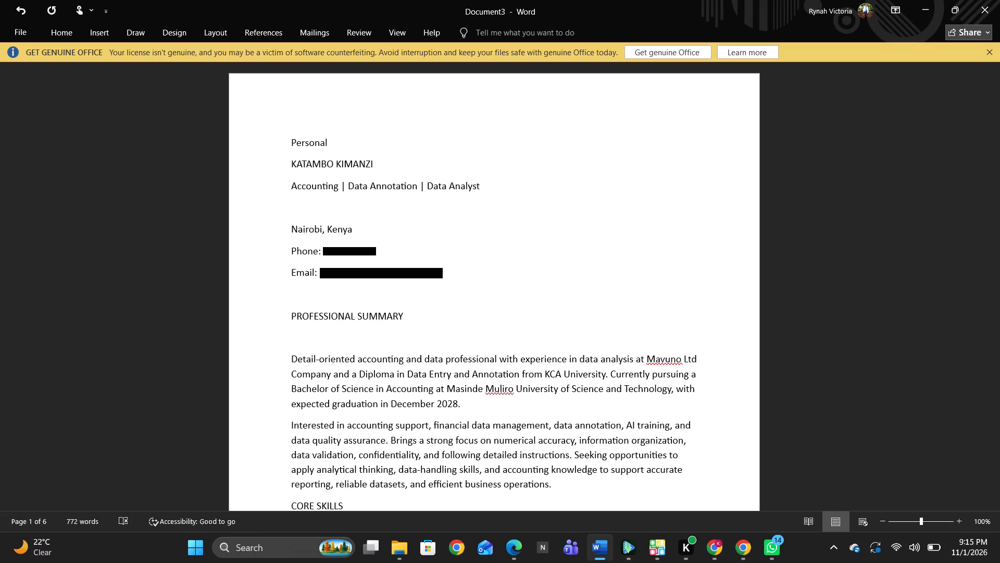
text(etails)
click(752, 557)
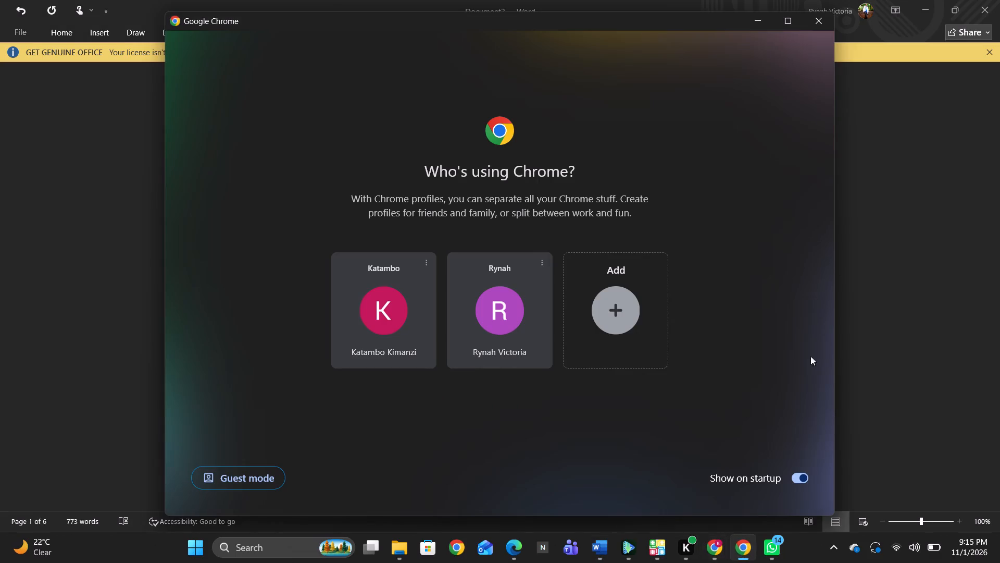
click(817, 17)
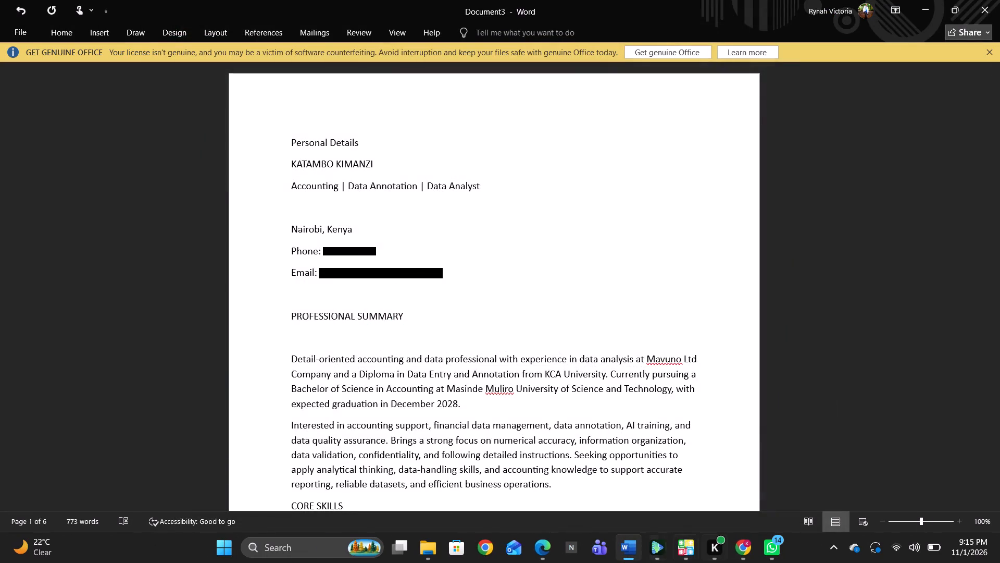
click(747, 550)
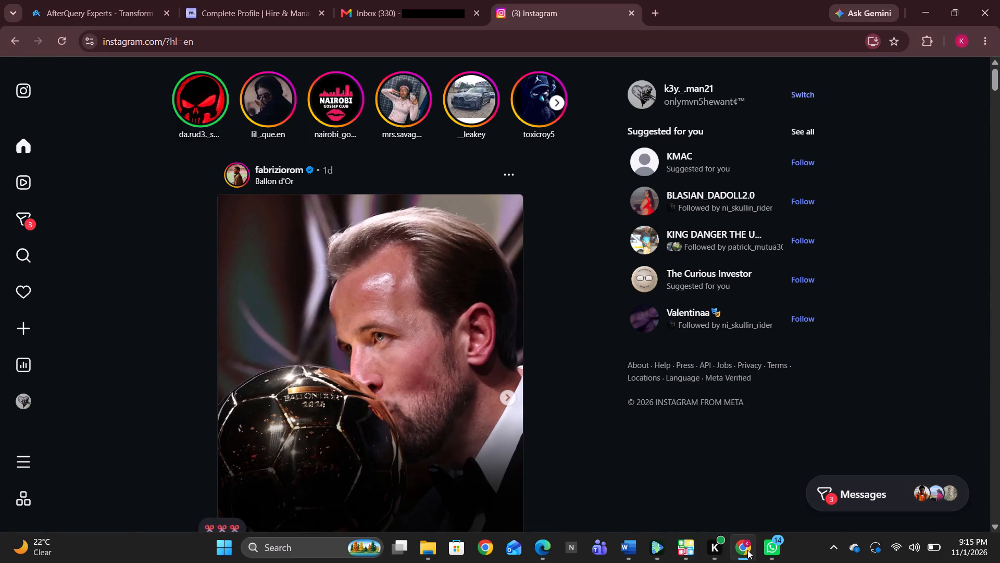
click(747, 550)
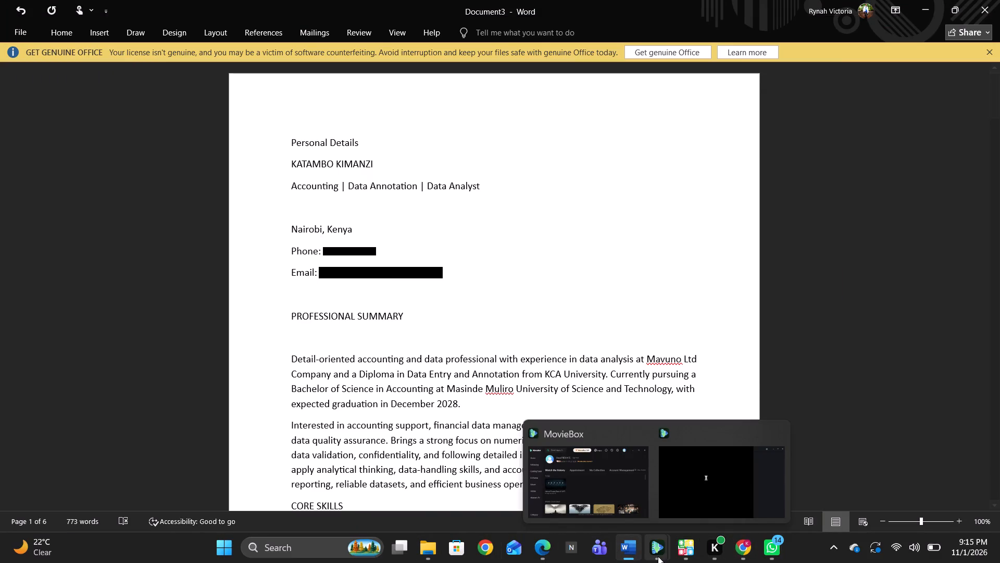
Check the heading numbering in the reference PDF and number the CV's "Personal Details" heading as 1.
click(540, 551)
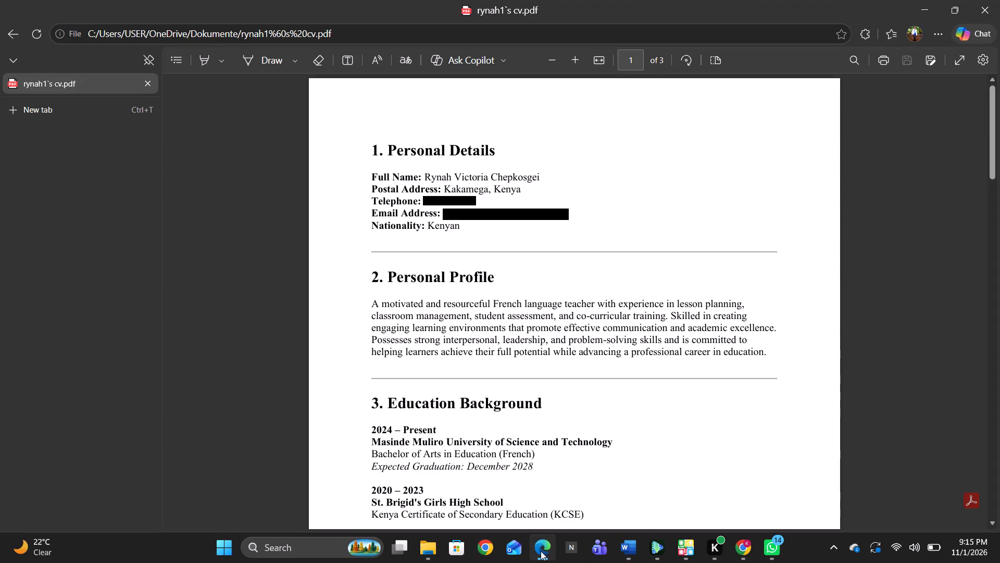
click(541, 551)
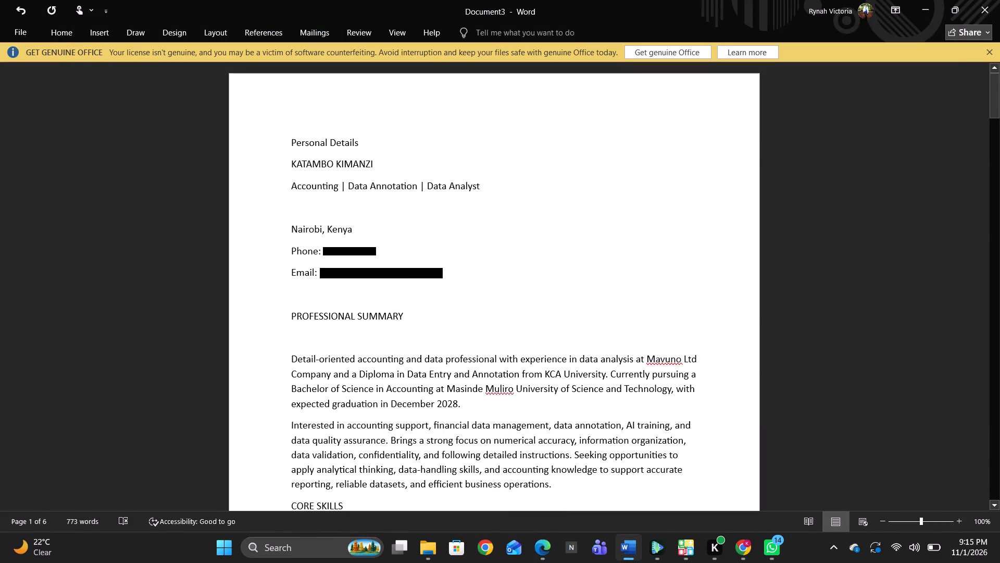
click(292, 142)
text(1.)
key(space)
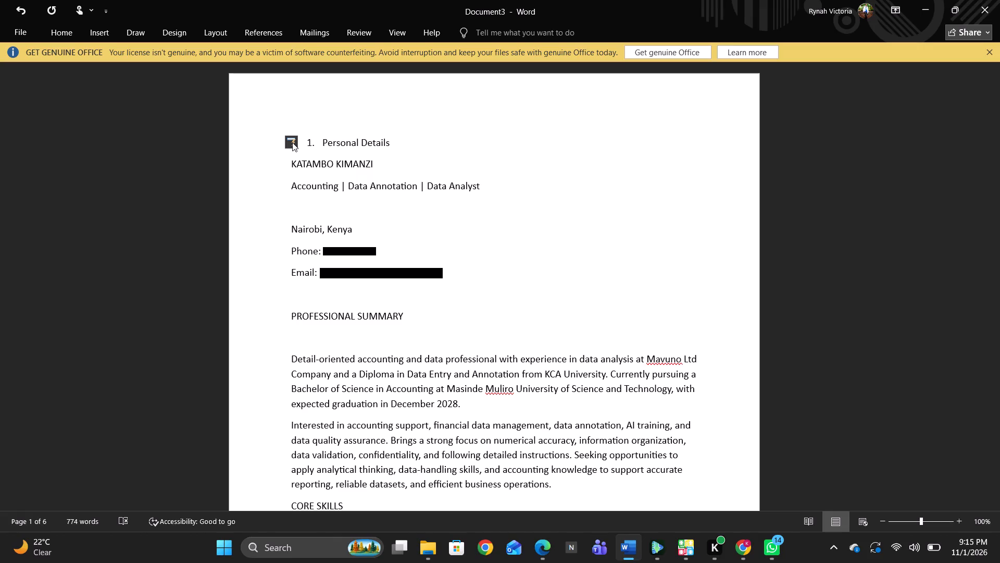
key(BackSpace)
key(BackSpace)
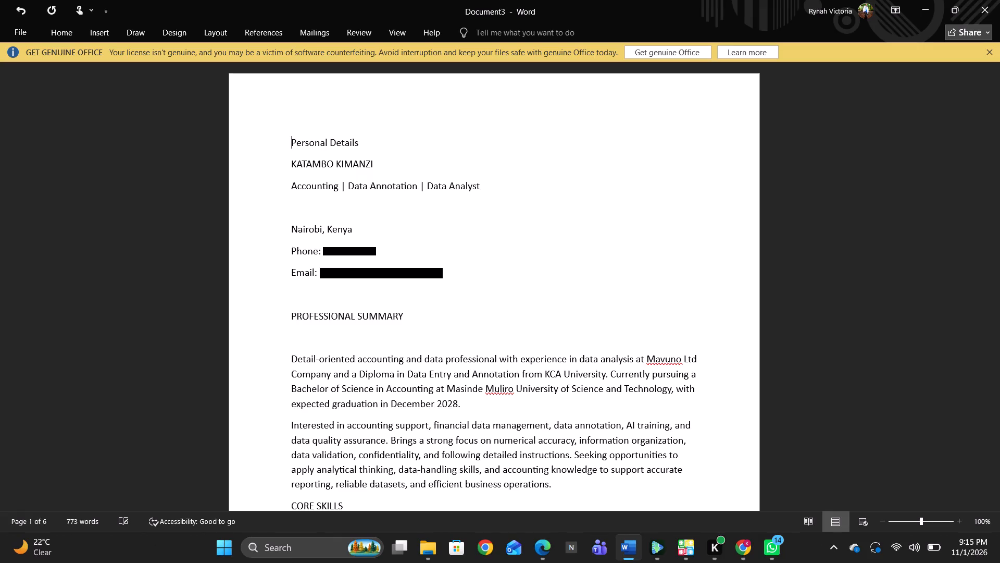
text(1.)
click(542, 545)
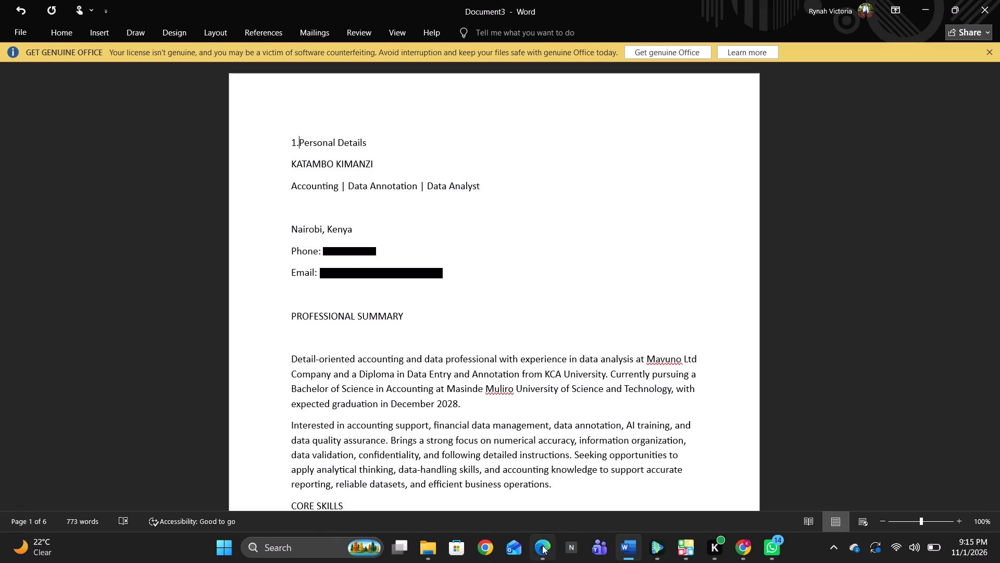
click(542, 545)
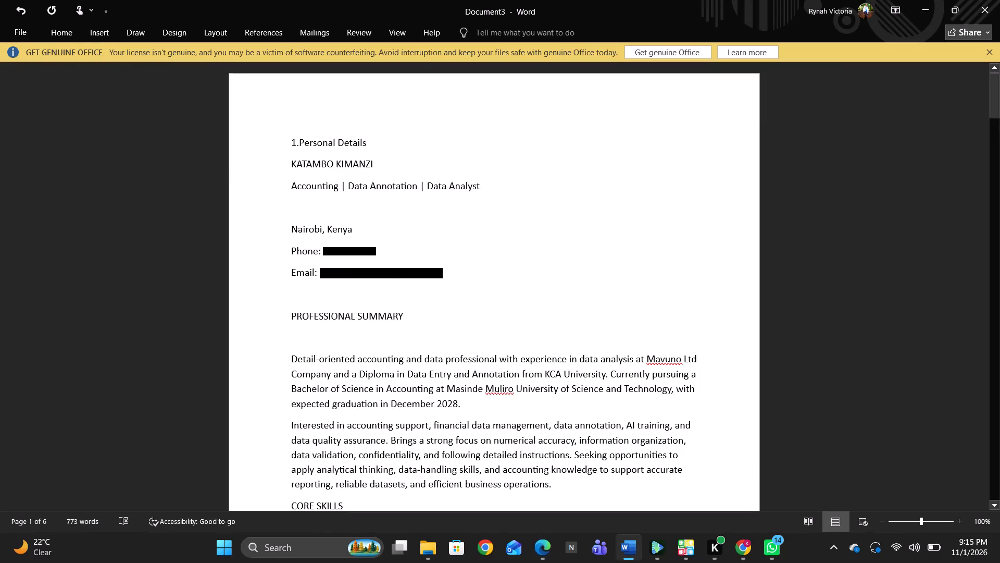
key(space)
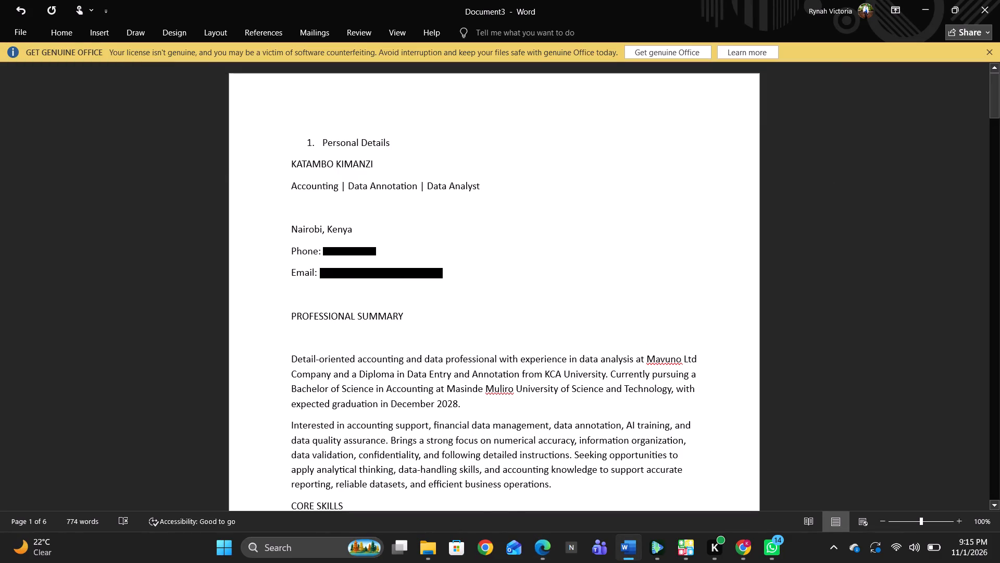
Recheck the reference PDF's headings and replace the CV's numbered "Personal Details" heading with "1." directly before the name.
click(538, 552)
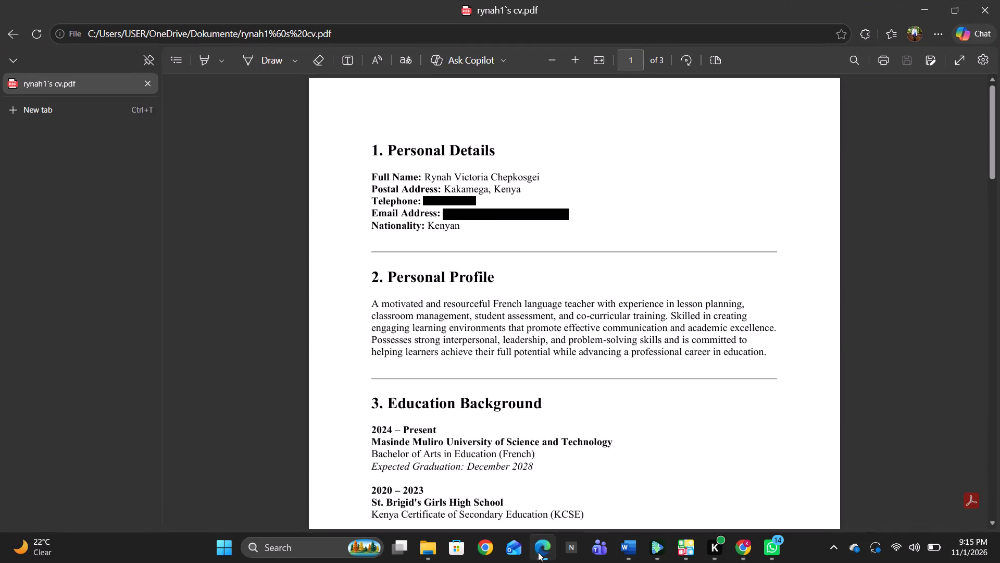
click(635, 547)
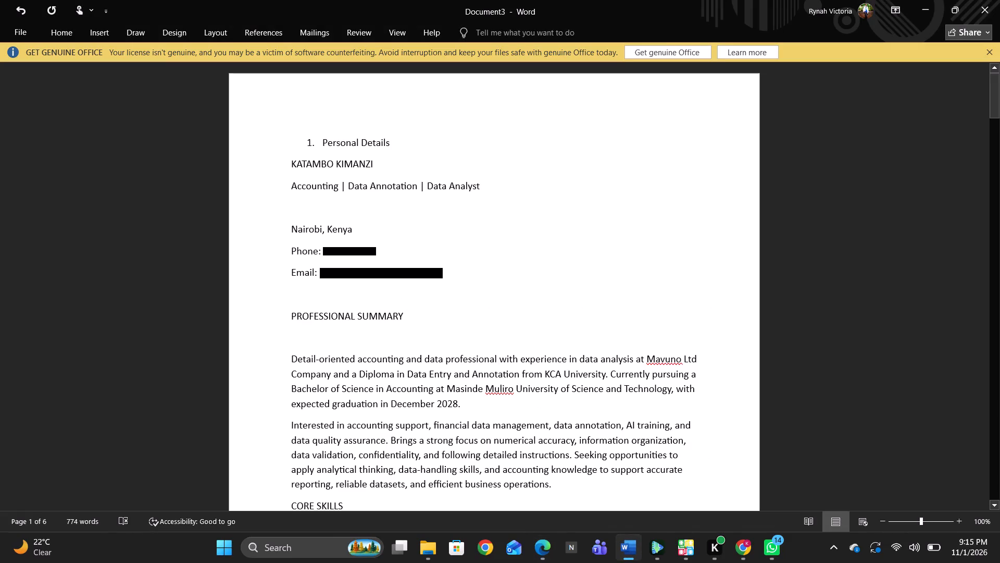
drag(392, 142, 282, 145)
key(BackSpace)
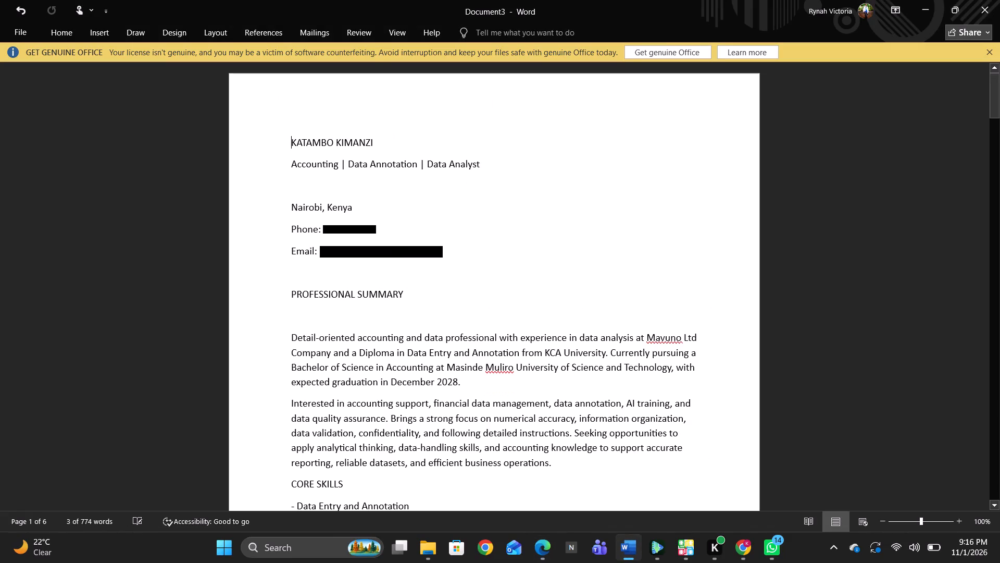
text(1.)
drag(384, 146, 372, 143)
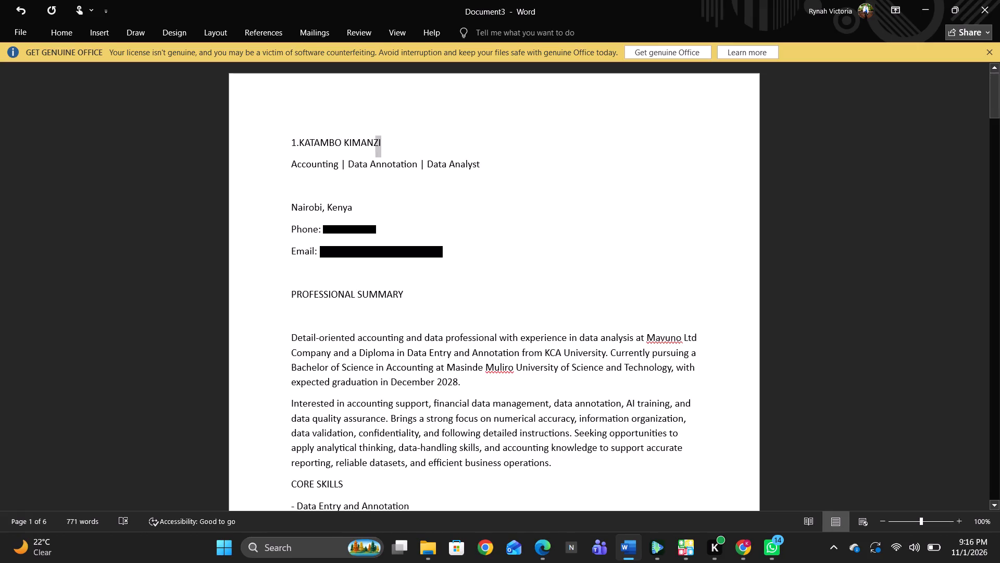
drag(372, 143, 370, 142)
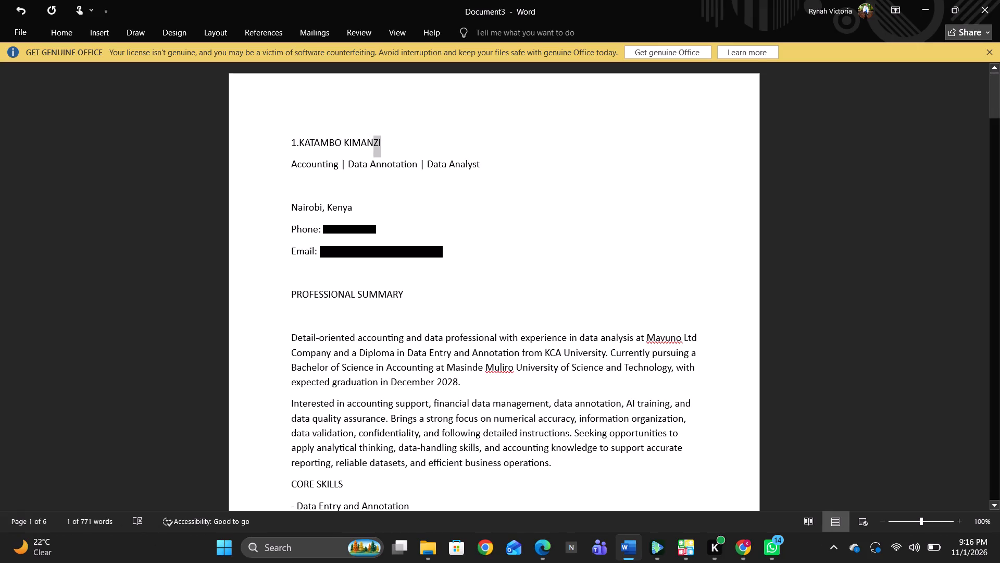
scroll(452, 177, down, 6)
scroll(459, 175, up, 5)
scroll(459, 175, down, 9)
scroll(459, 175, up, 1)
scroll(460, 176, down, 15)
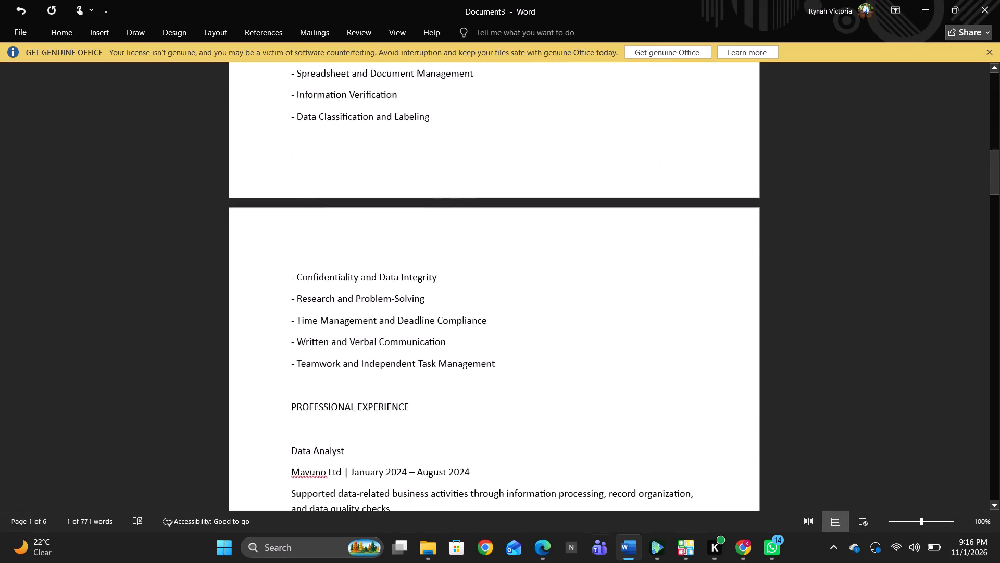